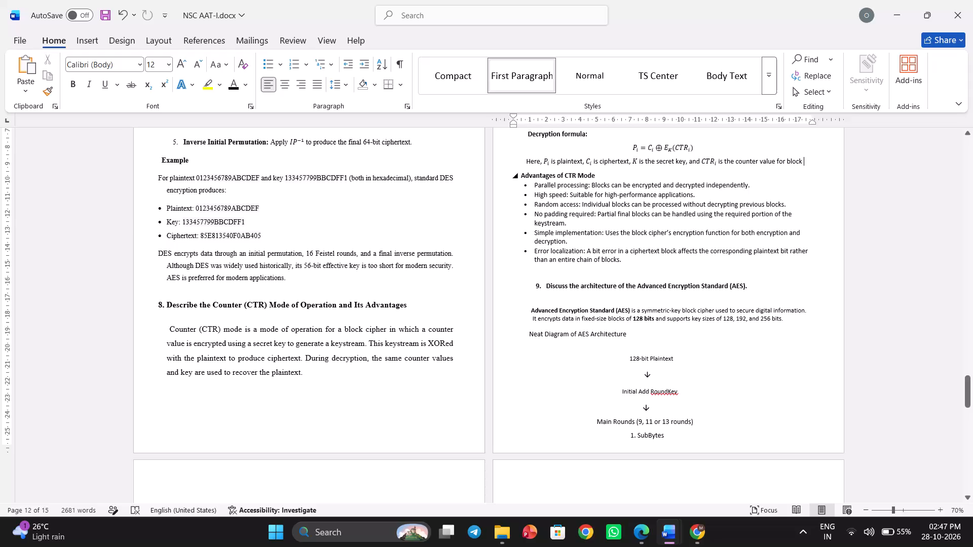
Reduce the introductory paragraph under the question 8 Counter (CTR) Mode heading to font size 12.
scroll(569, 368, "down", 1)
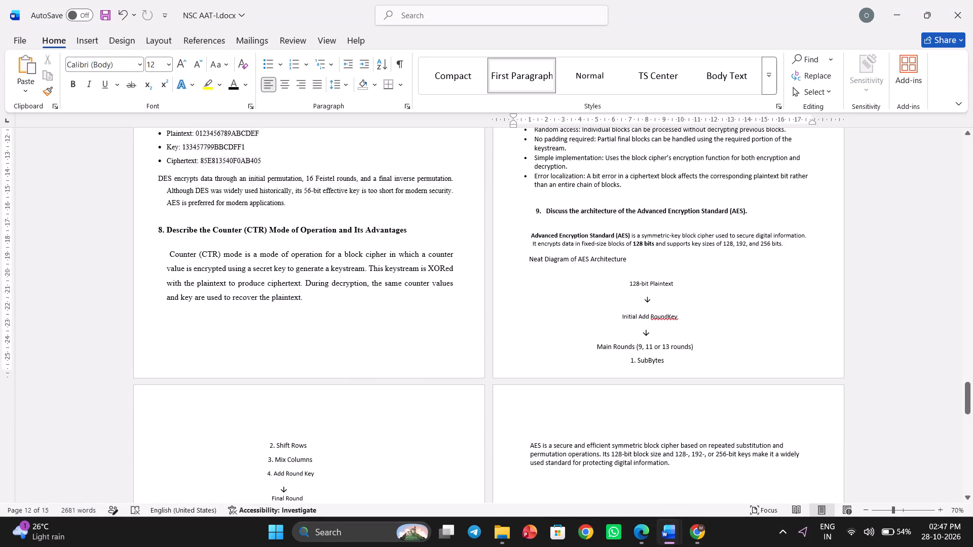
left_click_drag(369, 326, 171, 249)
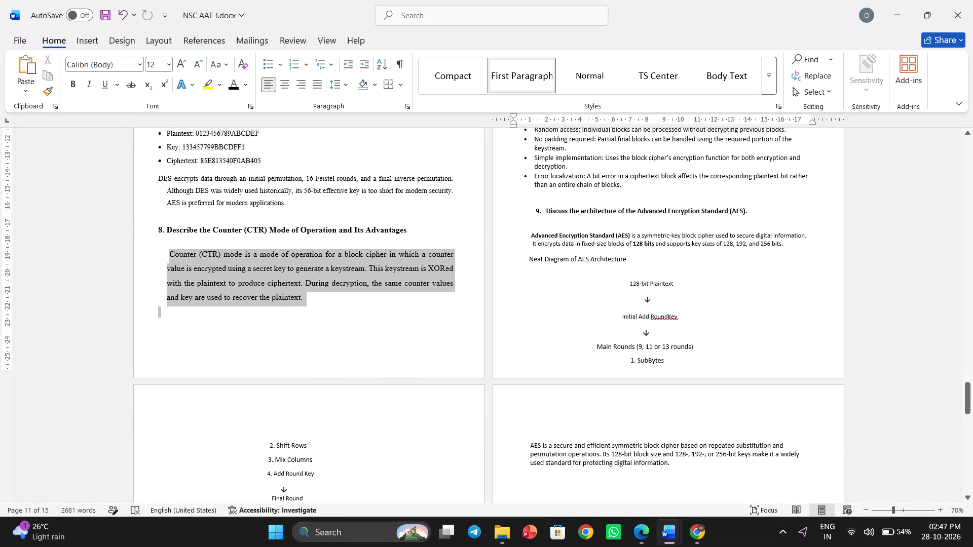
left_click_drag(171, 249, 172, 249)
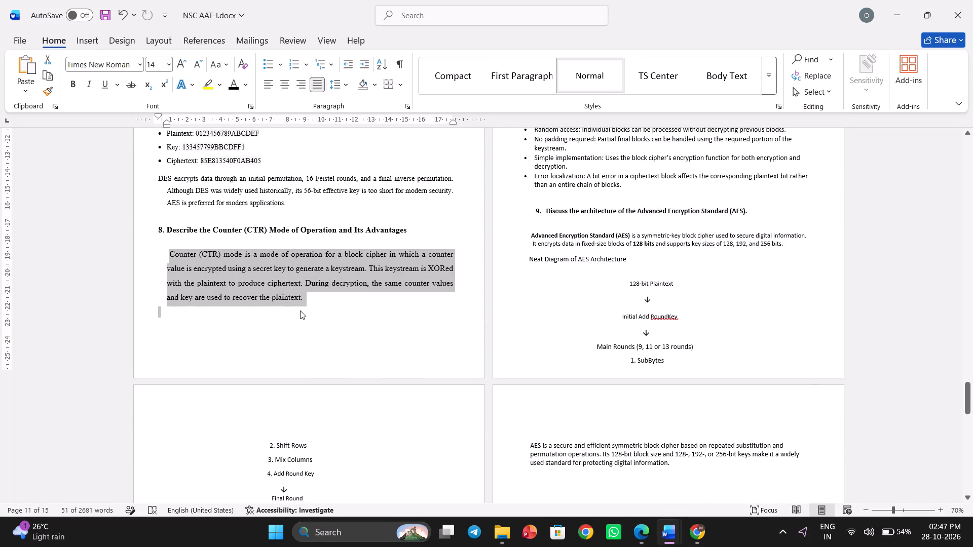
left_click(300, 310)
left_click(307, 303)
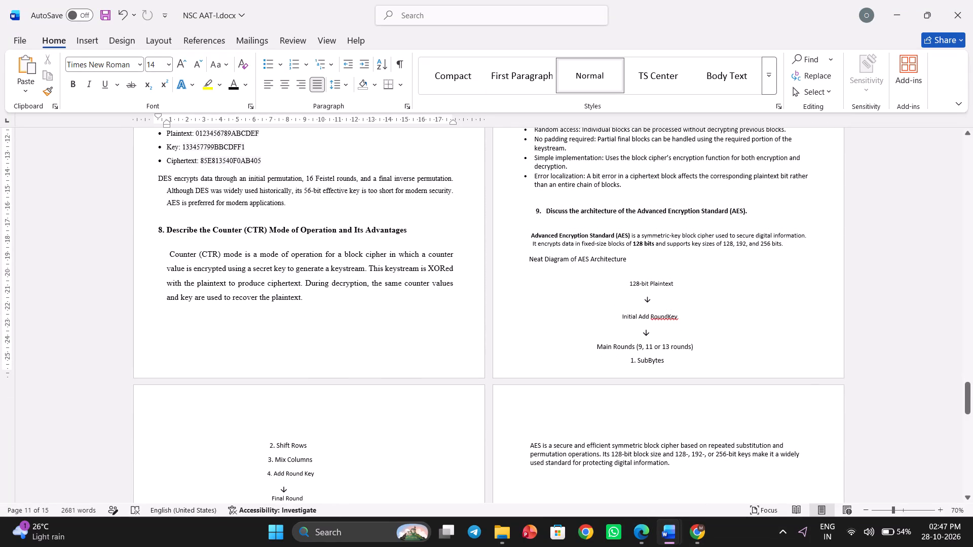
left_click_drag(308, 302, 160, 255)
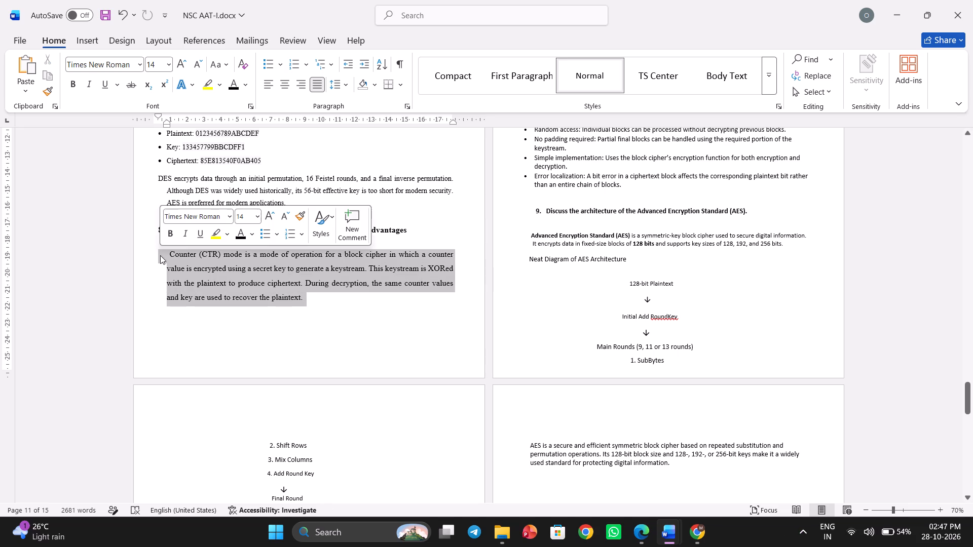
left_click(289, 223)
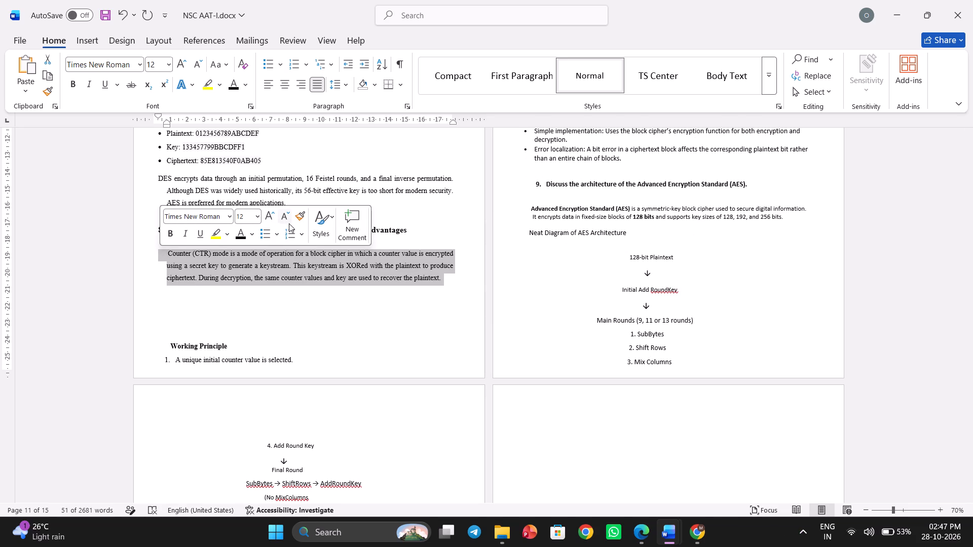
Remove the extra blank lines between the CTR introductory paragraph and the Working Principle heading, leaving a single blank line.
left_click(258, 305)
left_click_drag(195, 334, 194, 334)
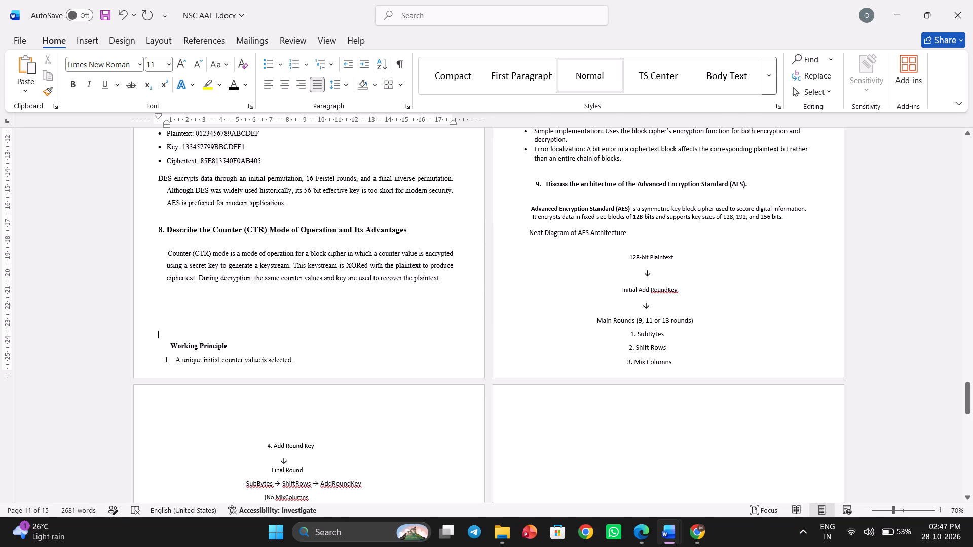
left_click_drag(194, 334, 187, 320)
key("BackSpace")
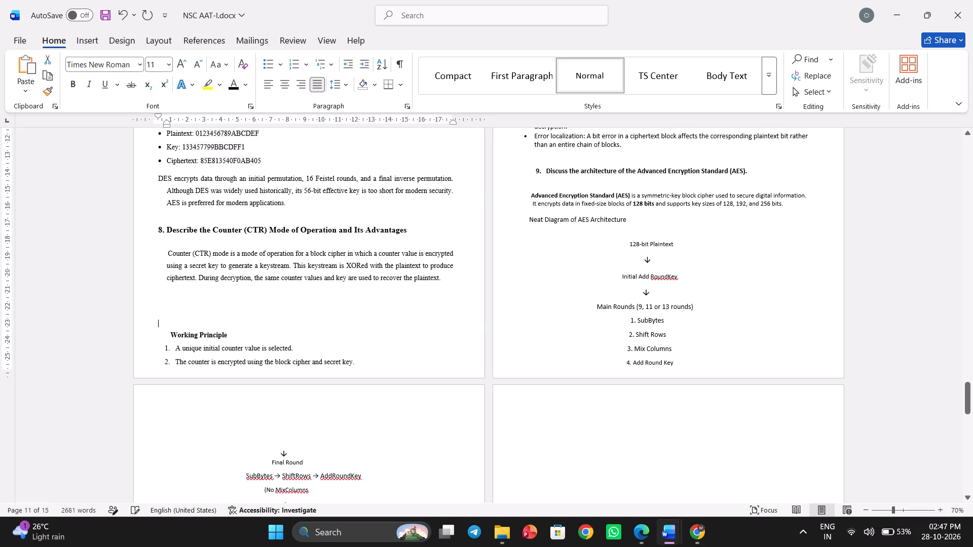
key("BackSpace")
key("BackSpace")
key("BackSpace")
key("BackSpace")
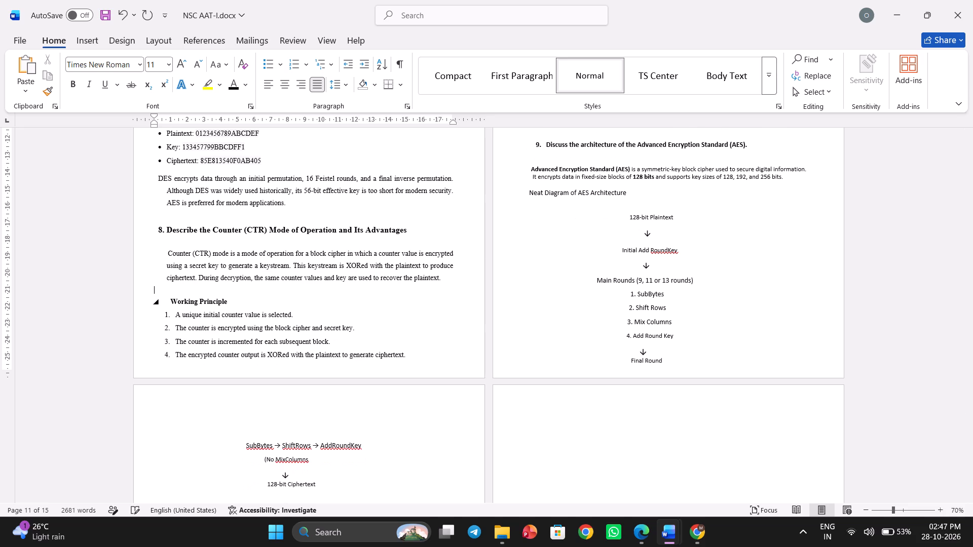
key("BackSpace")
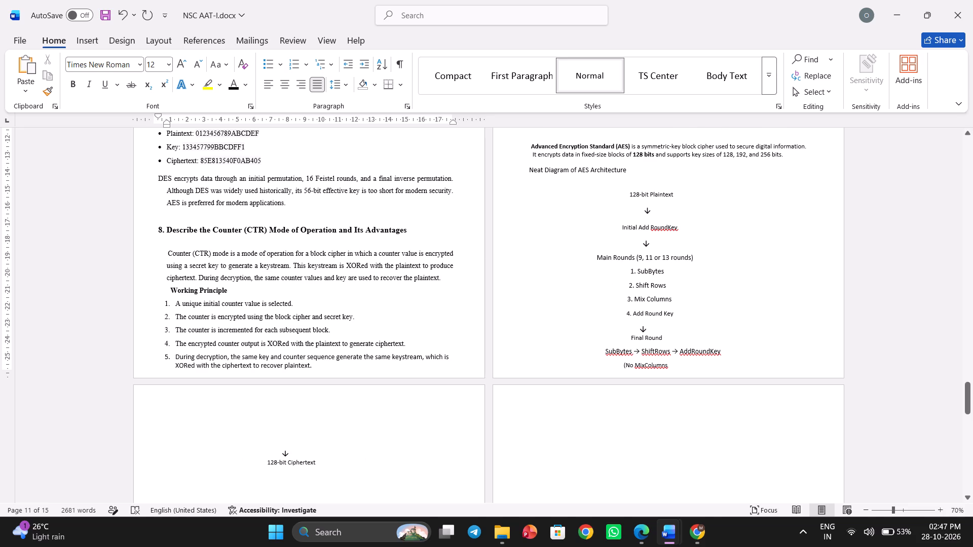
key("Return")
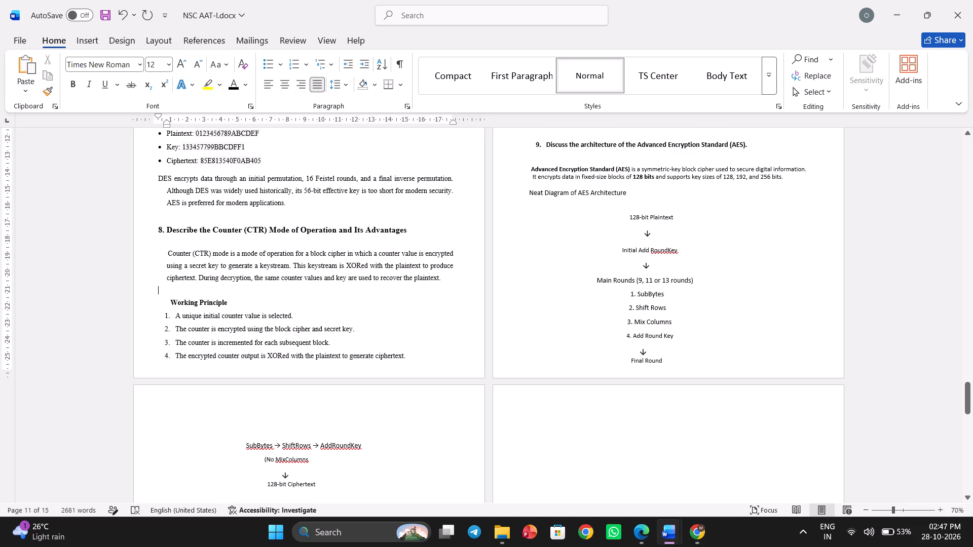
left_click_drag(411, 360, 147, 299)
left_click(389, 345)
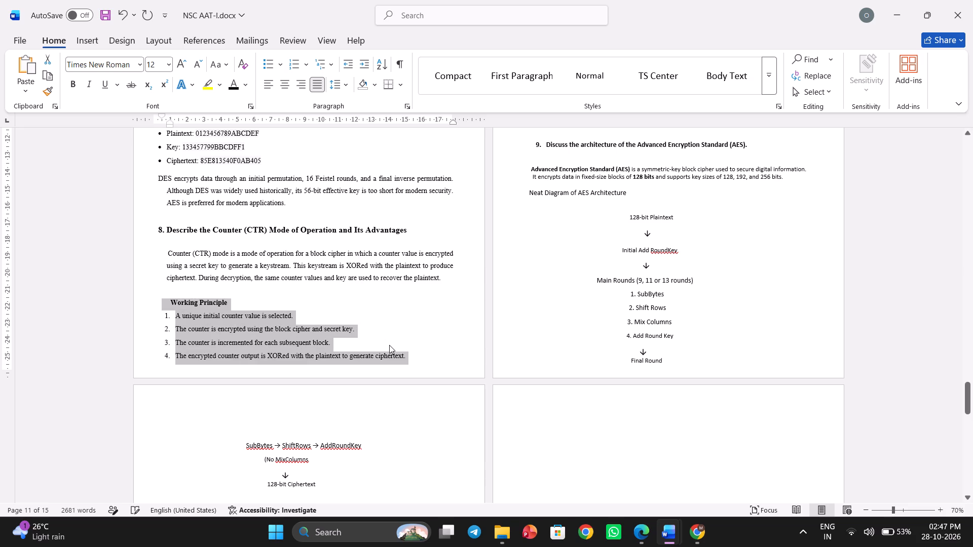
Set 1.5 line spacing on the S-DES decryption text, from "Suppose the ciphertext is 10101000" through the closing paragraph.
scroll(461, 360, "up", 1)
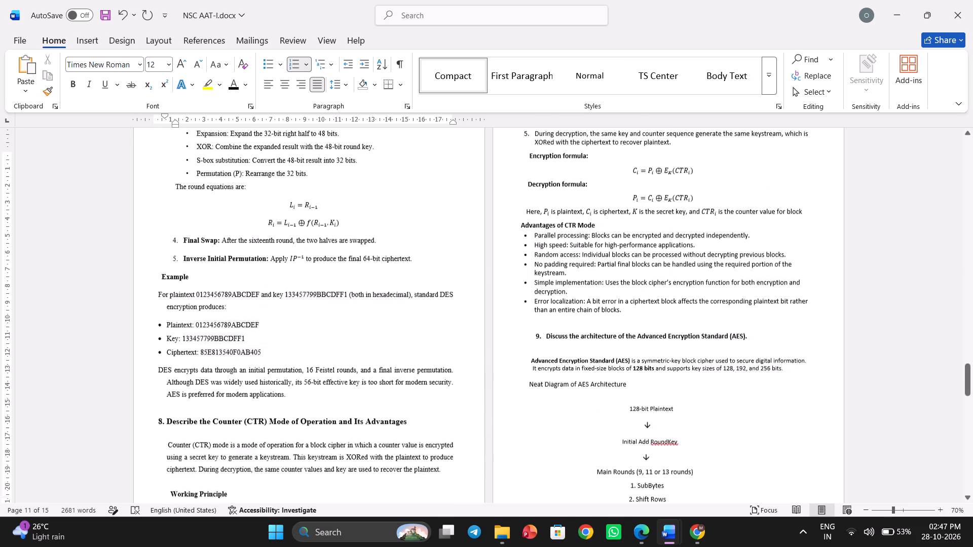
scroll(461, 360, "up", 1)
scroll(506, 374, "up", 1)
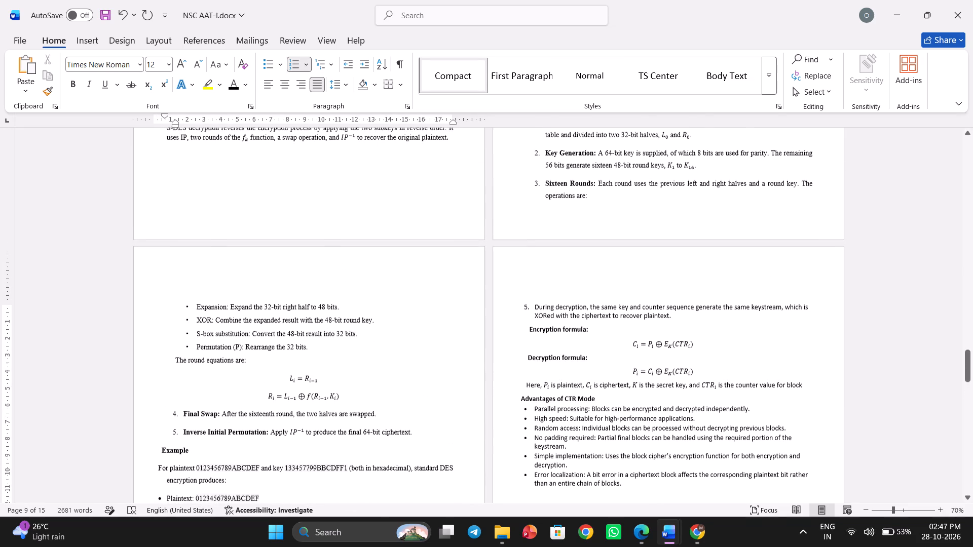
scroll(506, 374, "up", 1)
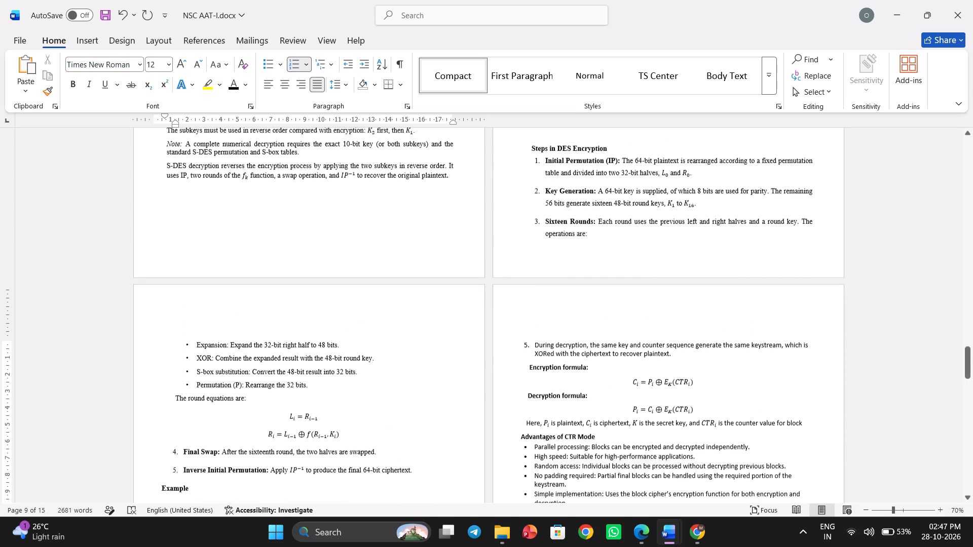
scroll(506, 374, "up", 1)
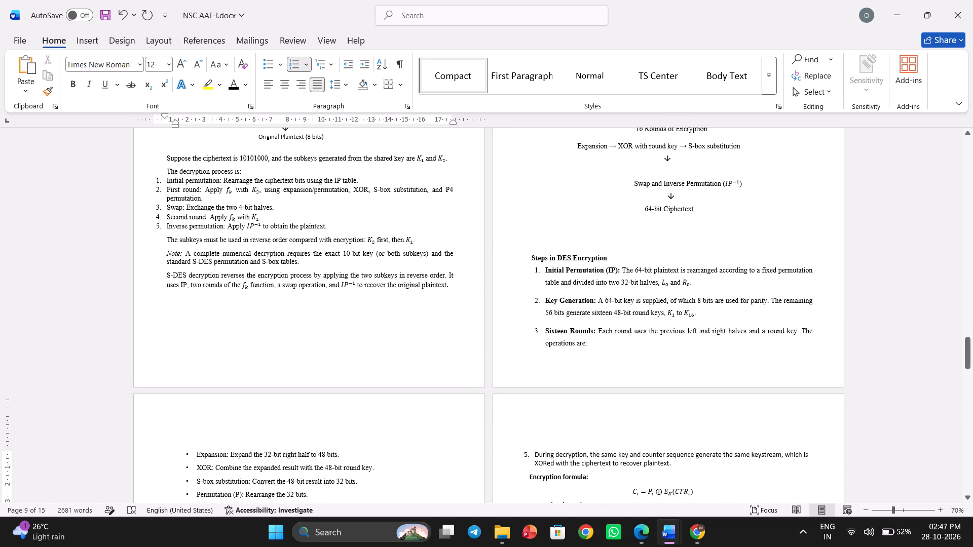
scroll(386, 290, "up", 1)
scroll(386, 290, "down", 1)
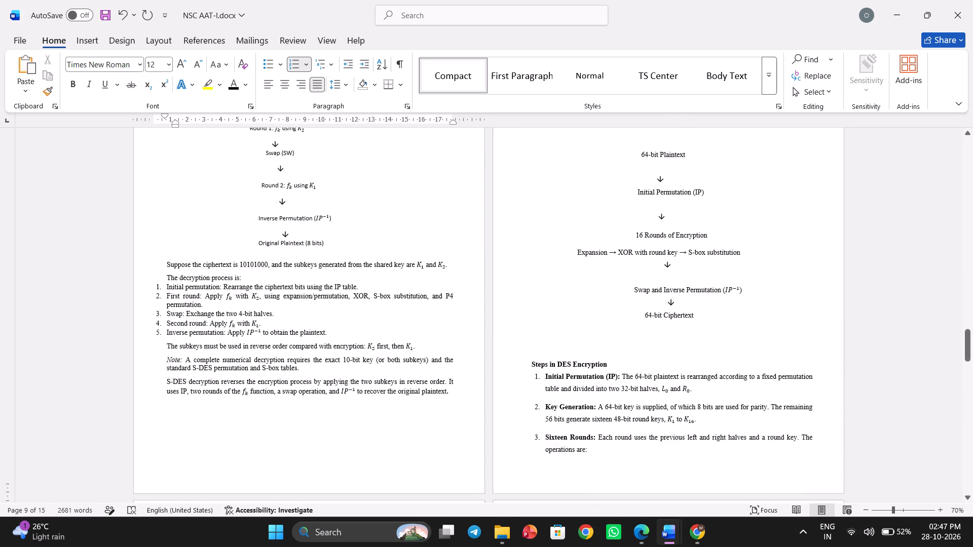
left_click_drag(317, 394, 181, 239)
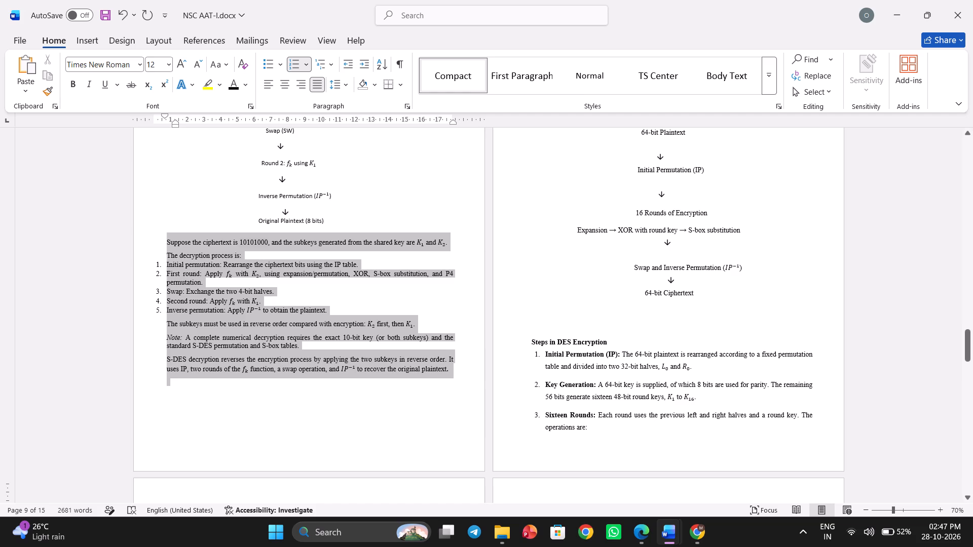
left_click_drag(181, 239, 179, 241)
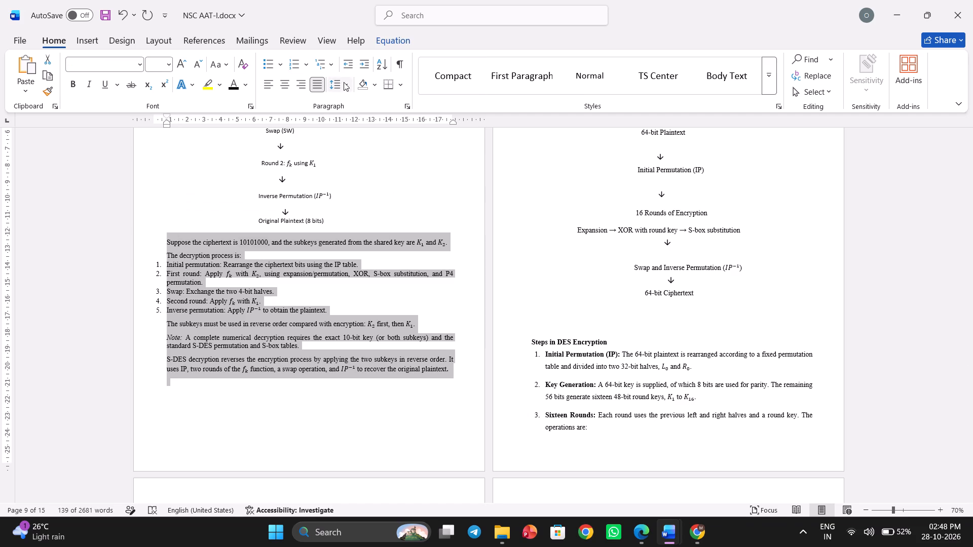
left_click(344, 82)
left_click(354, 136)
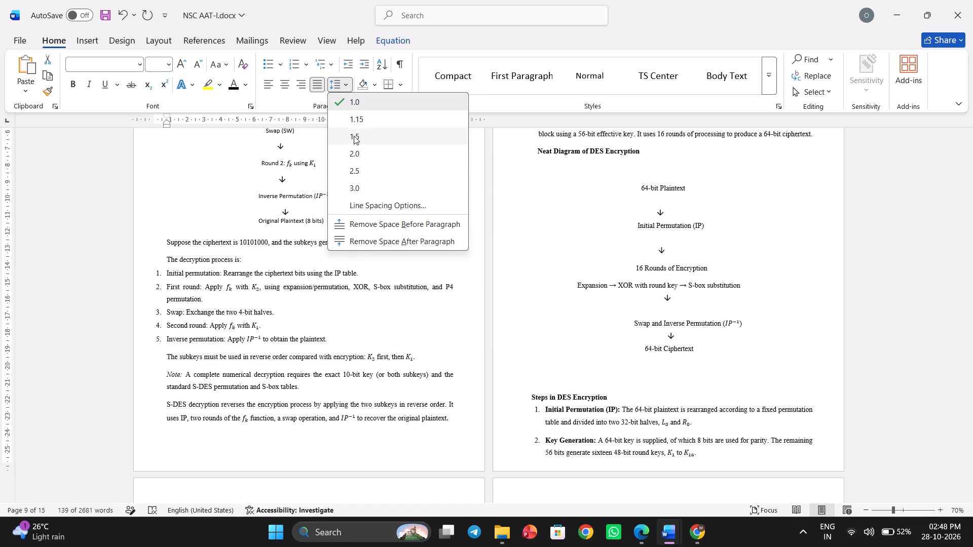
left_click(365, 322)
Delete the empty line between the Sixteen Rounds item and its Expansion bullet in the DES encryption steps.
scroll(365, 322, "down", 1)
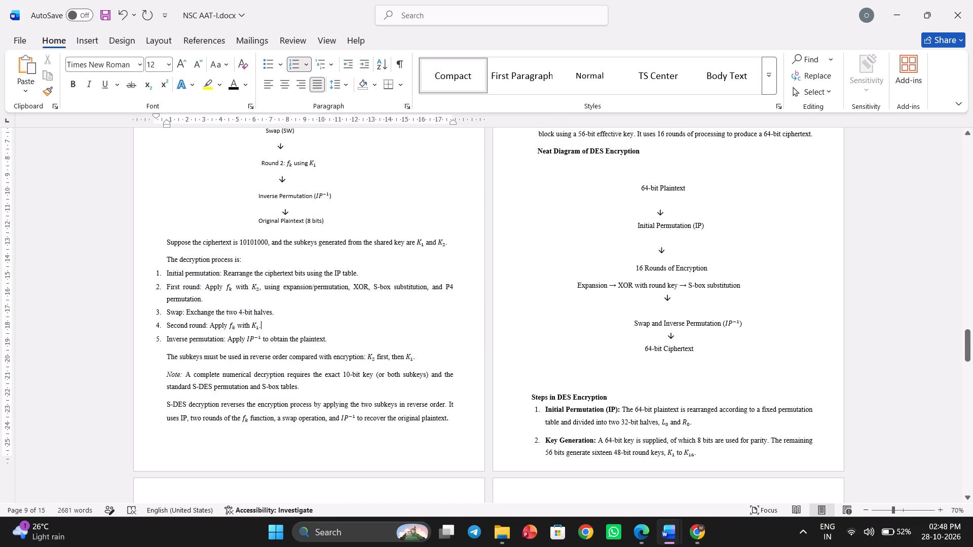
scroll(365, 322, "down", 1)
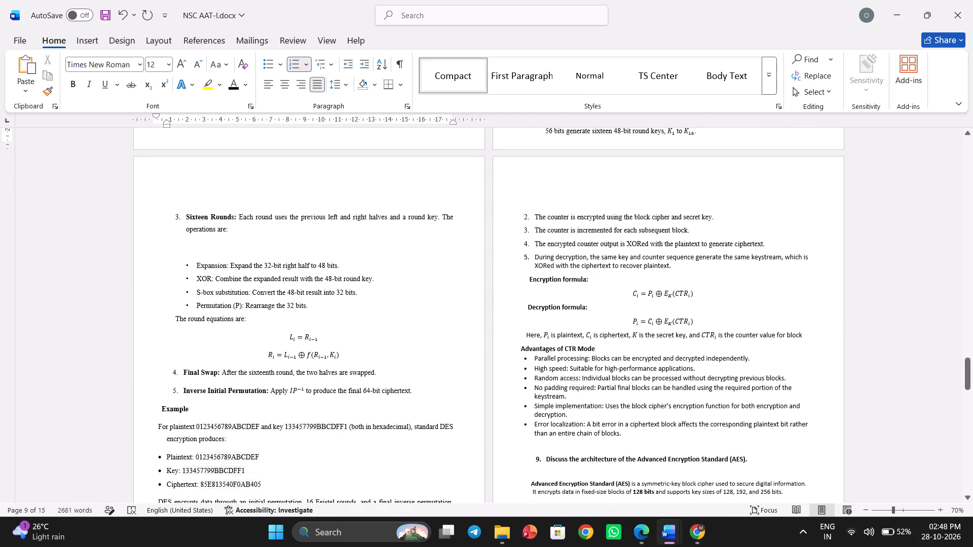
left_click(220, 251)
key("BackSpace")
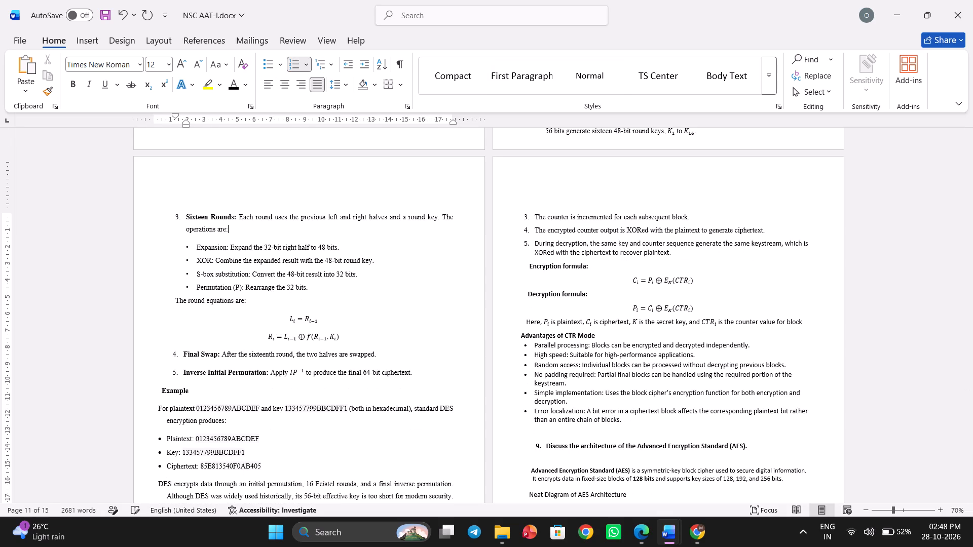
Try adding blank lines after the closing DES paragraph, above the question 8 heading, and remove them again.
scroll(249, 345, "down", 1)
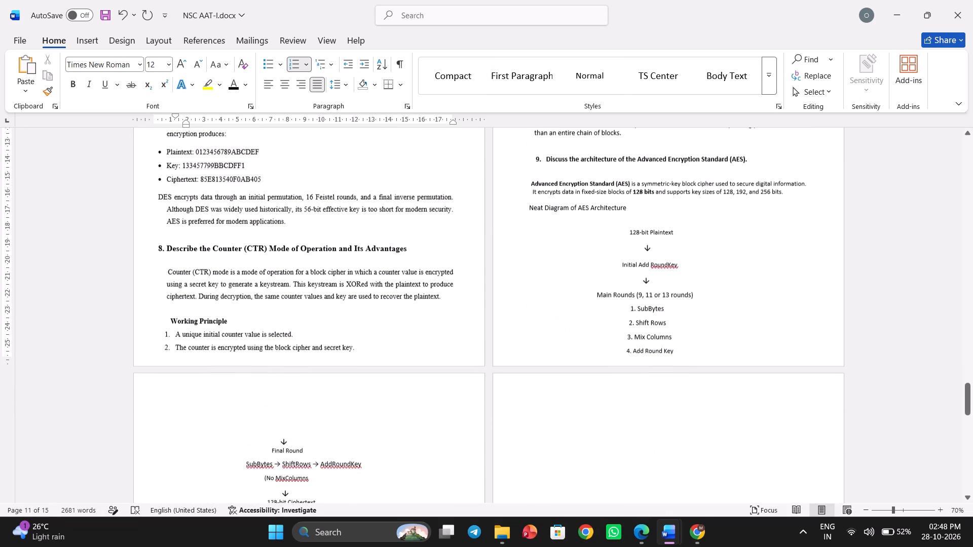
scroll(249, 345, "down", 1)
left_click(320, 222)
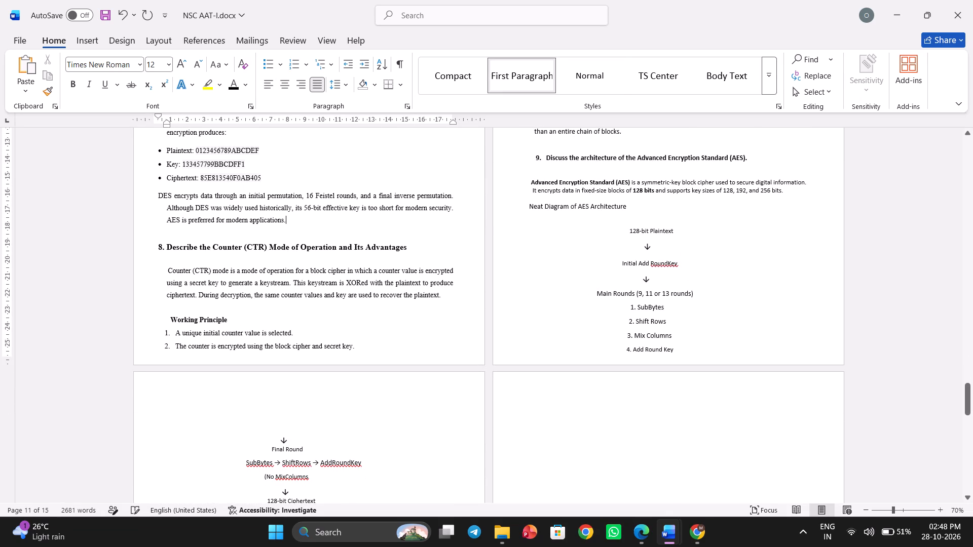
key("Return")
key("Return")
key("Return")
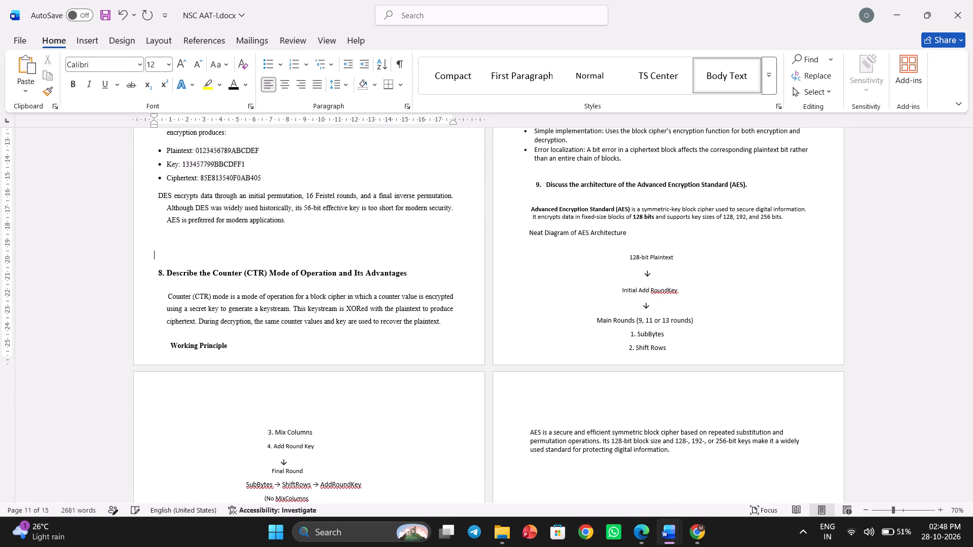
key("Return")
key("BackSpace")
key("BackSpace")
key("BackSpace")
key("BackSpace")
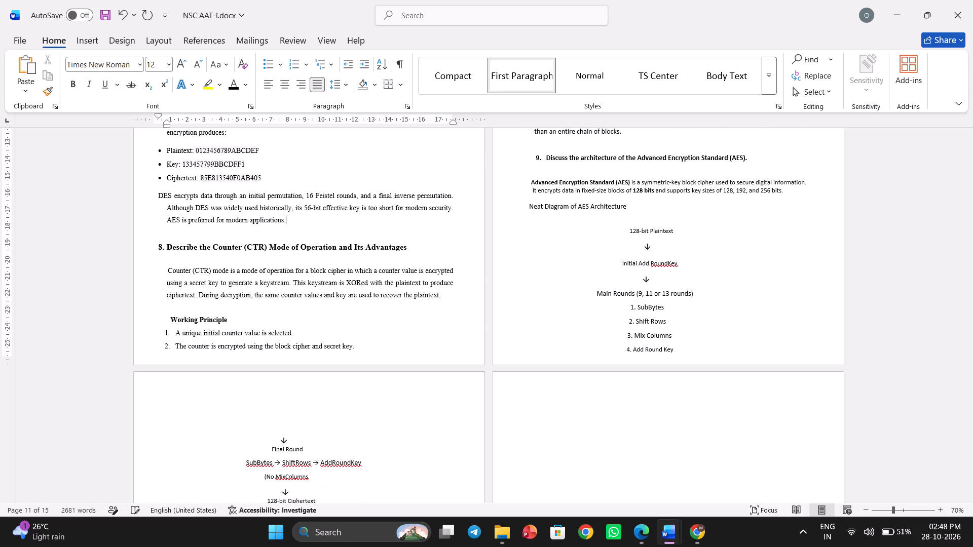
Insert three line breaks after the CTR introductory paragraph to move the Working Principle section to the next page.
left_click(448, 291)
key("Return")
key("Return")
key("Return")
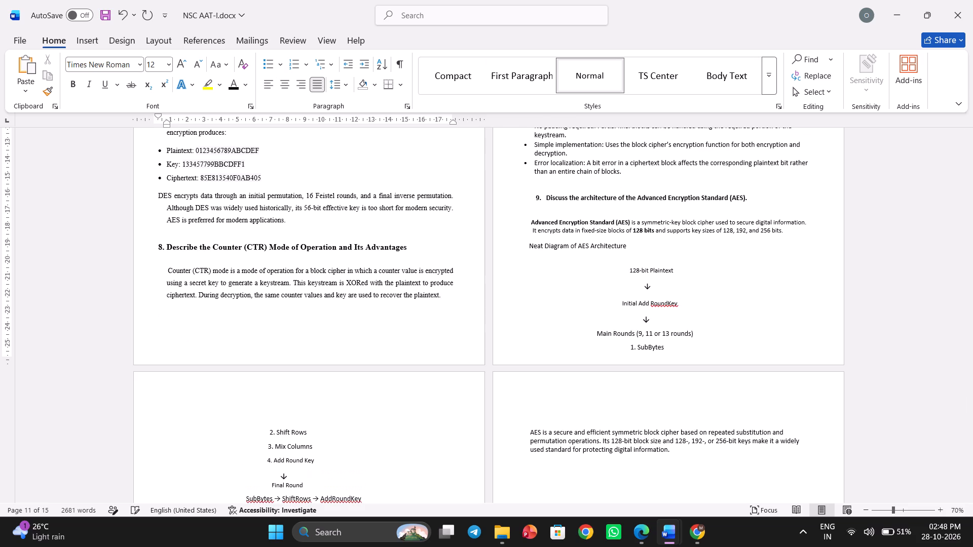
Justify the CTR section text from the Working Principle numbered list through the Advantages of CTR Mode bullets.
scroll(653, 355, "up", 1)
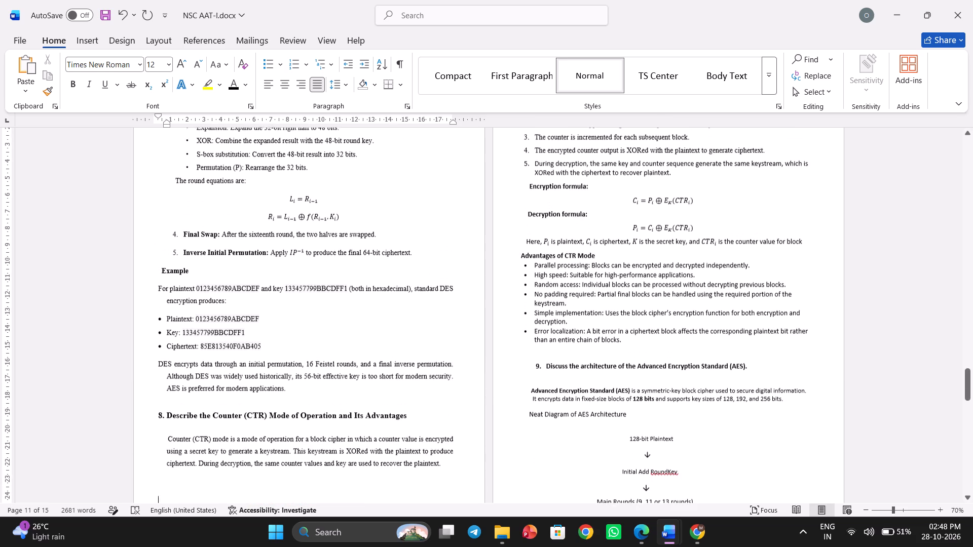
scroll(653, 355, "up", 1)
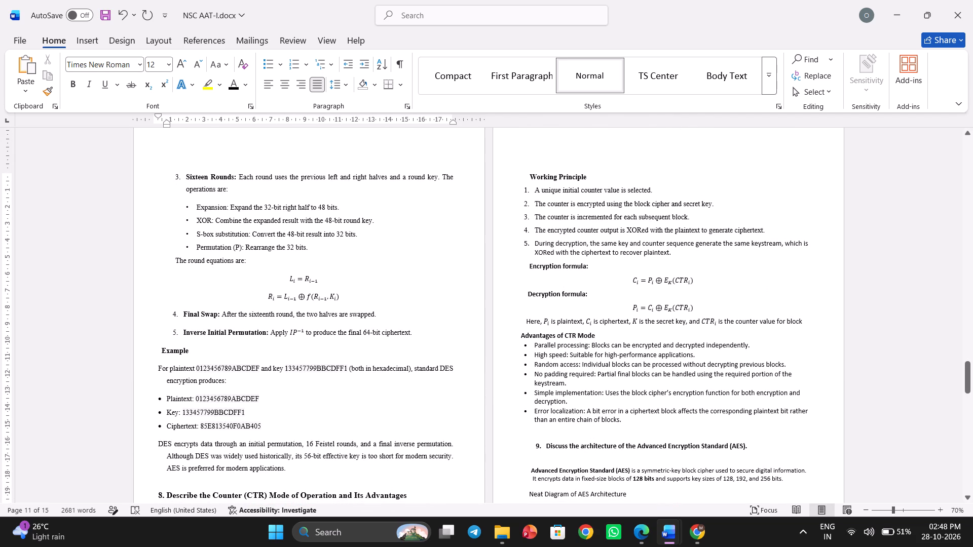
left_click_drag(702, 419, 528, 173)
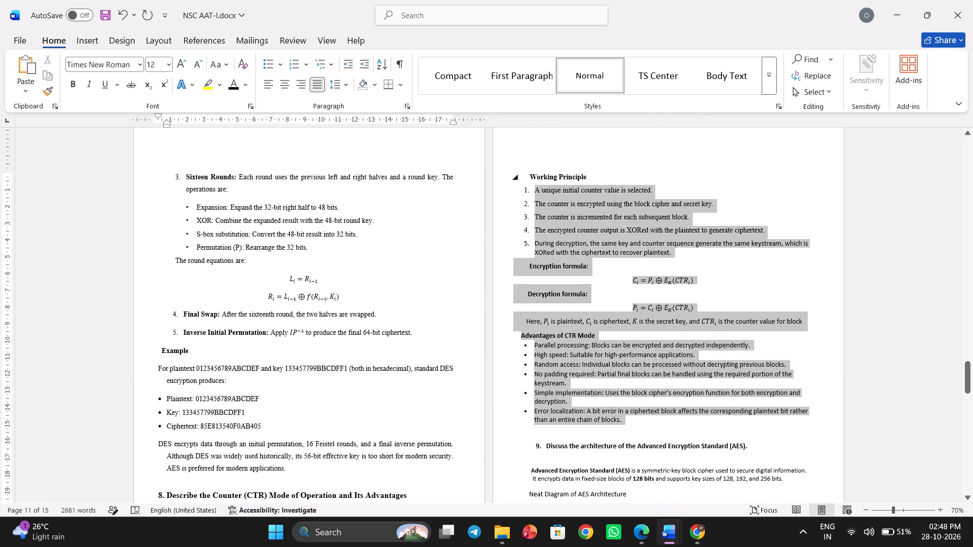
left_click_drag(528, 173, 522, 188)
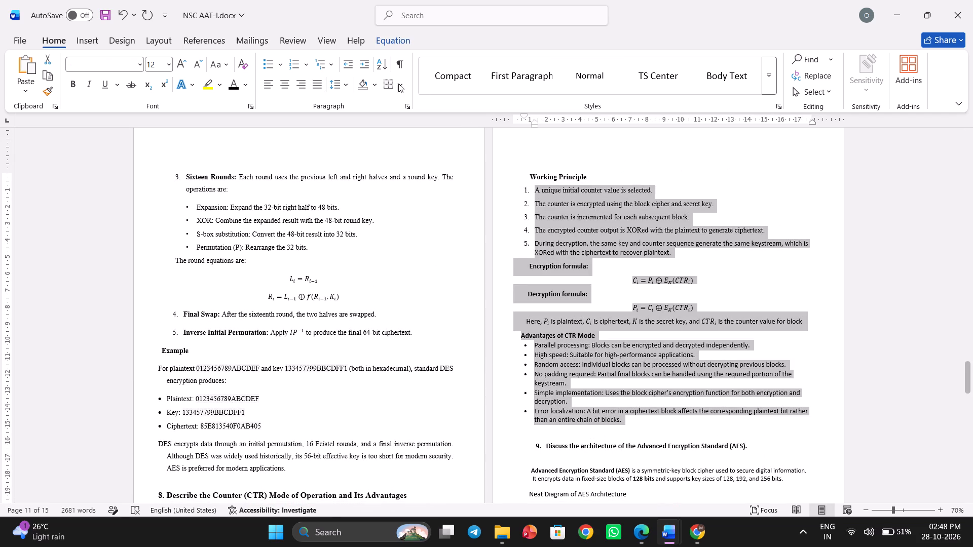
left_click(319, 83)
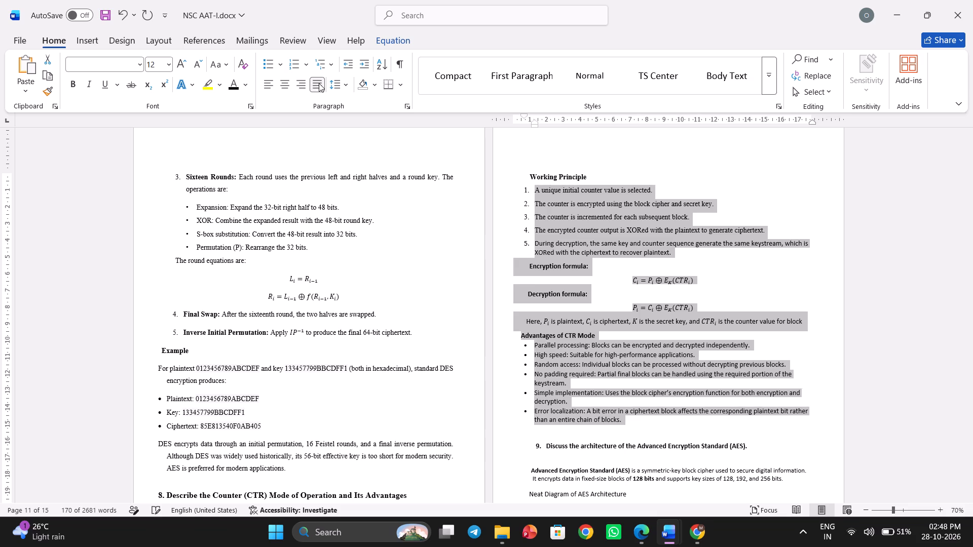
Set the line spacing of the selected CTR text, from the Working Principle list through the advantages bullets, to 1.5.
left_click_drag(334, 84, 336, 91)
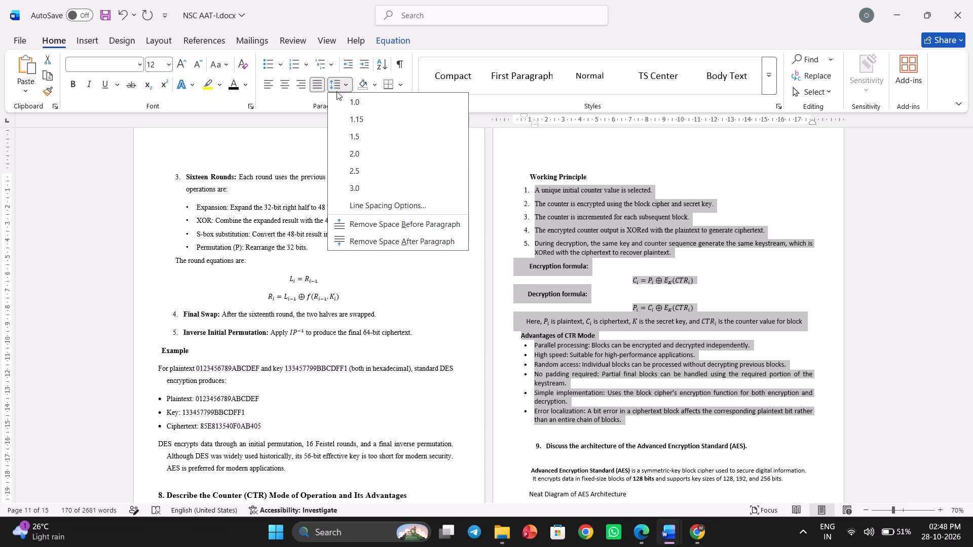
left_click_drag(336, 91, 348, 140)
left_click(348, 140)
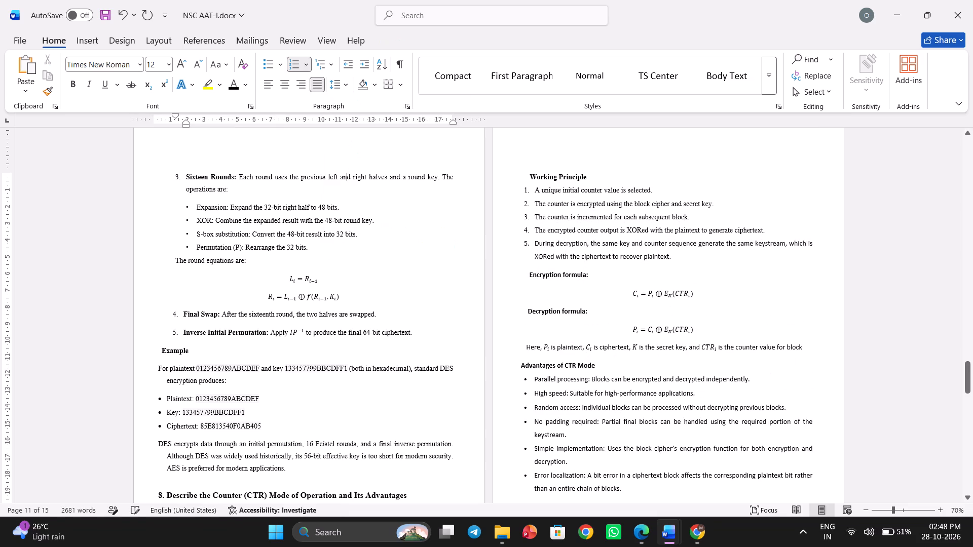
Insert blank lines after the Error localization bullet to push the question 9 AES heading onto the next page.
scroll(536, 332, "down", 2)
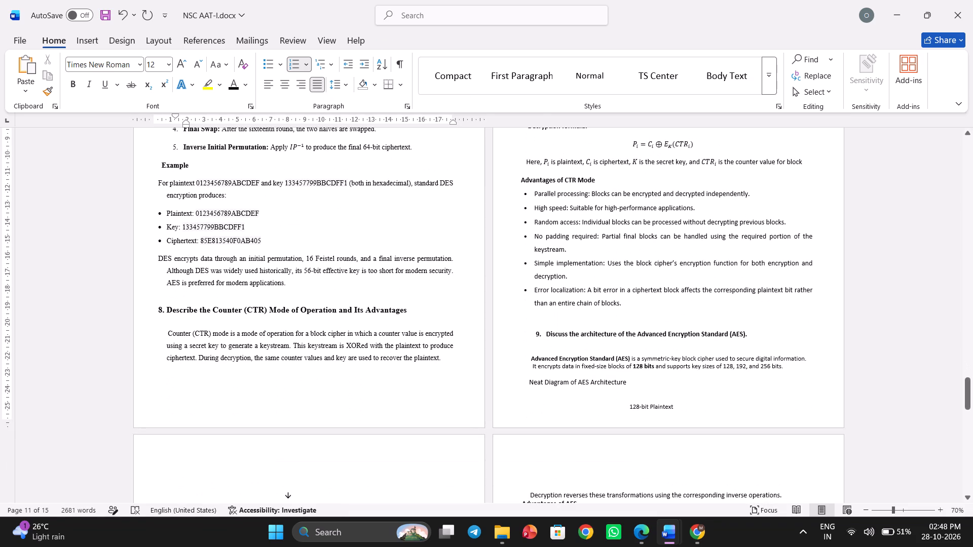
scroll(555, 344, "down", 1)
left_click(627, 270)
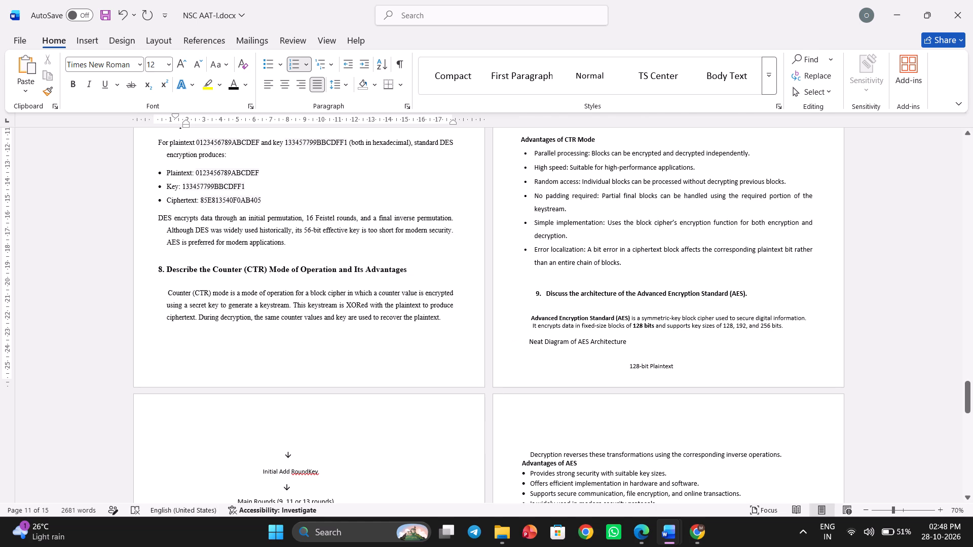
key("Return")
key("Return")
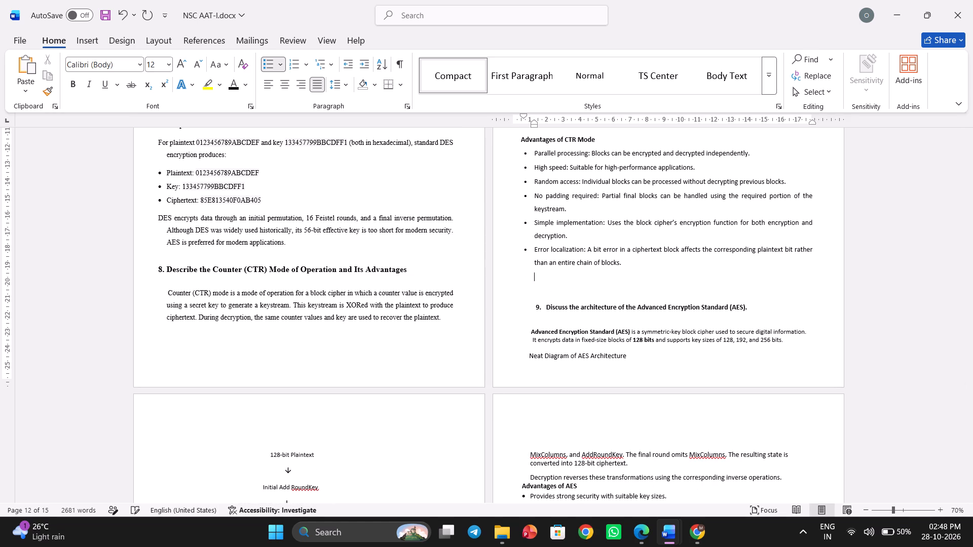
key("Return")
key("Return")
key("Return")
key("Return")
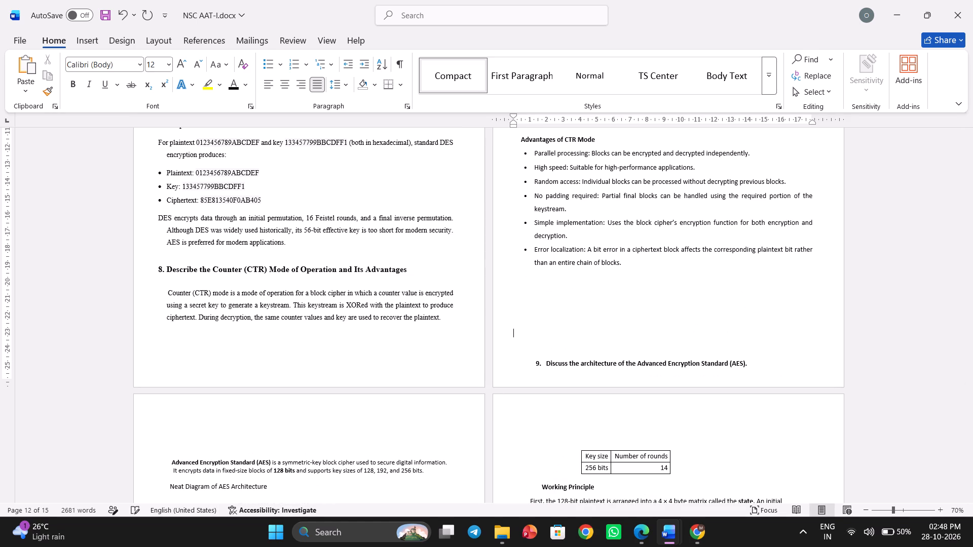
key("Return")
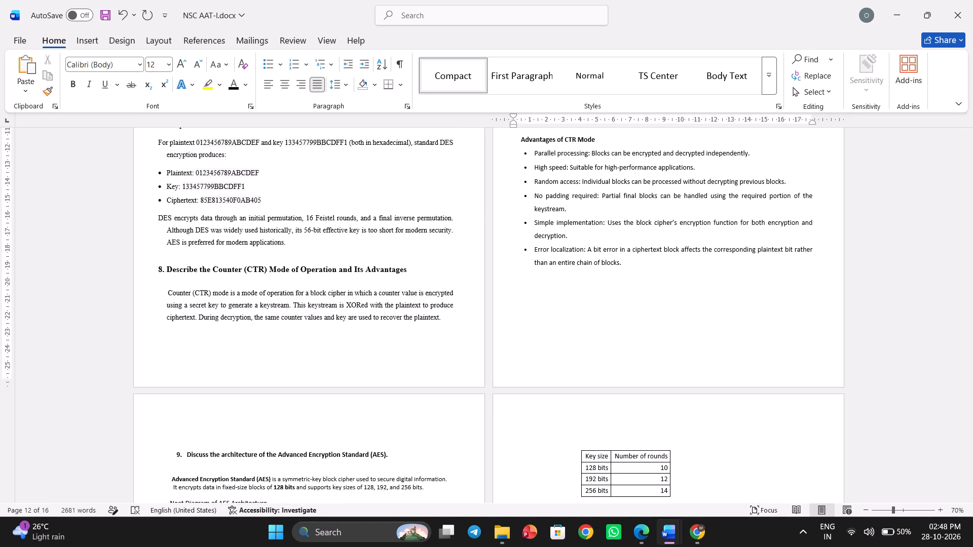
Format the question 9 heading about AES architecture in Times New Roman, size 14.
scroll(480, 367, "down", 1)
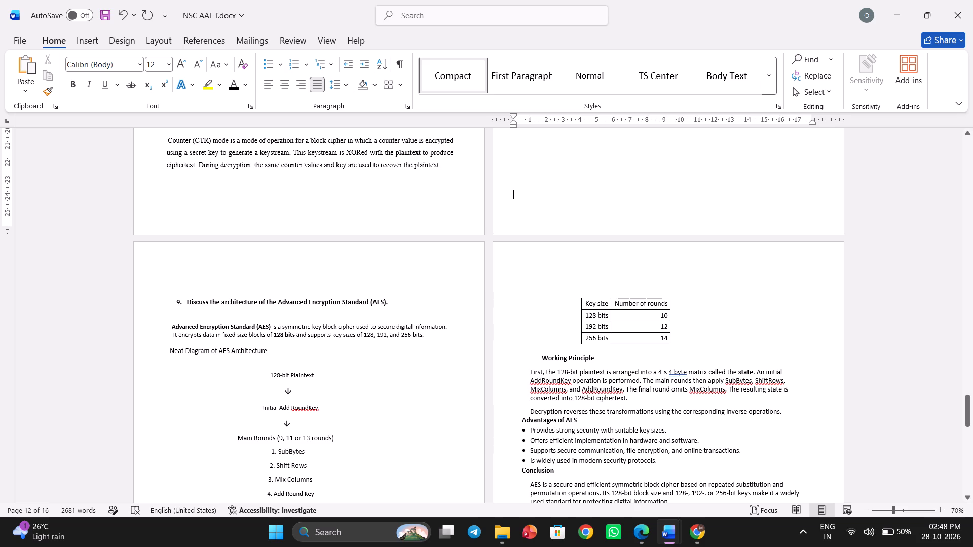
left_click_drag(410, 299, 170, 297)
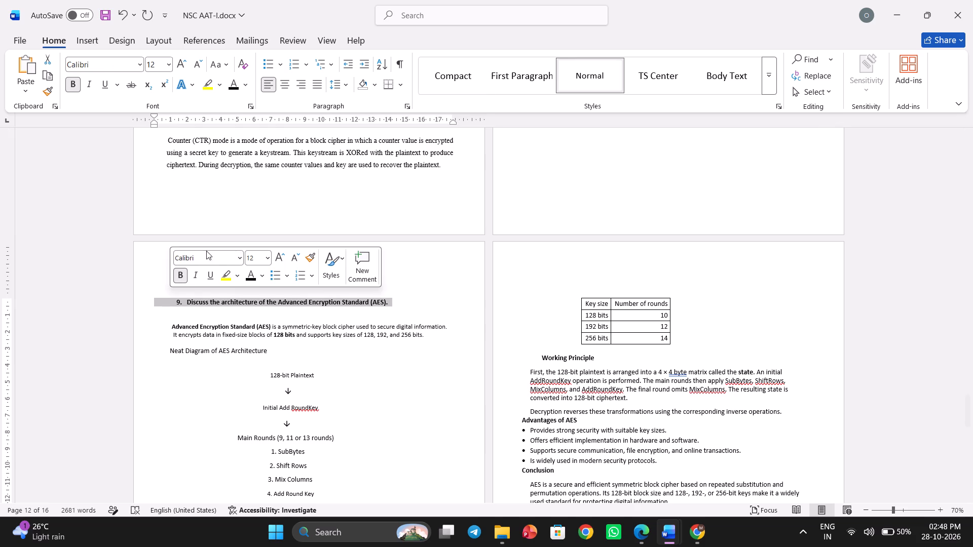
left_click(240, 253)
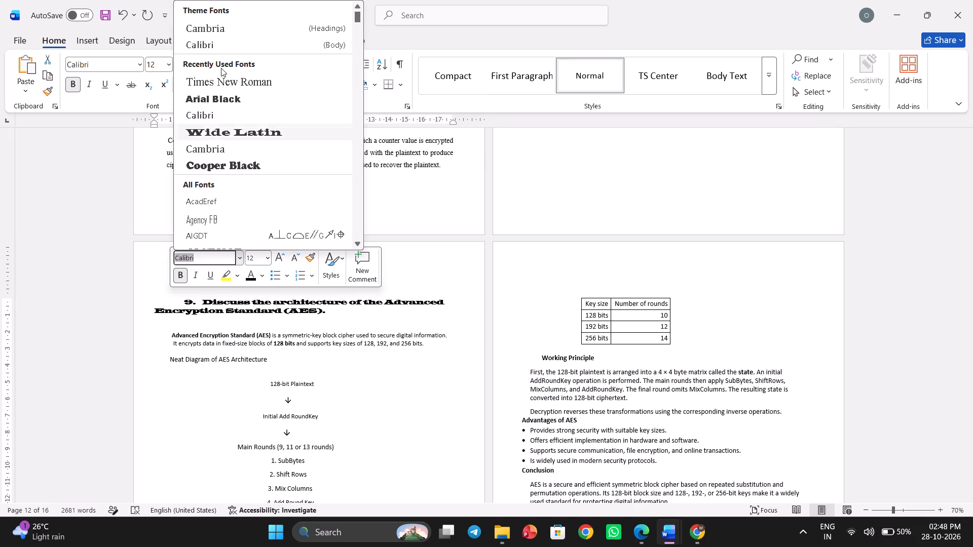
left_click(219, 83)
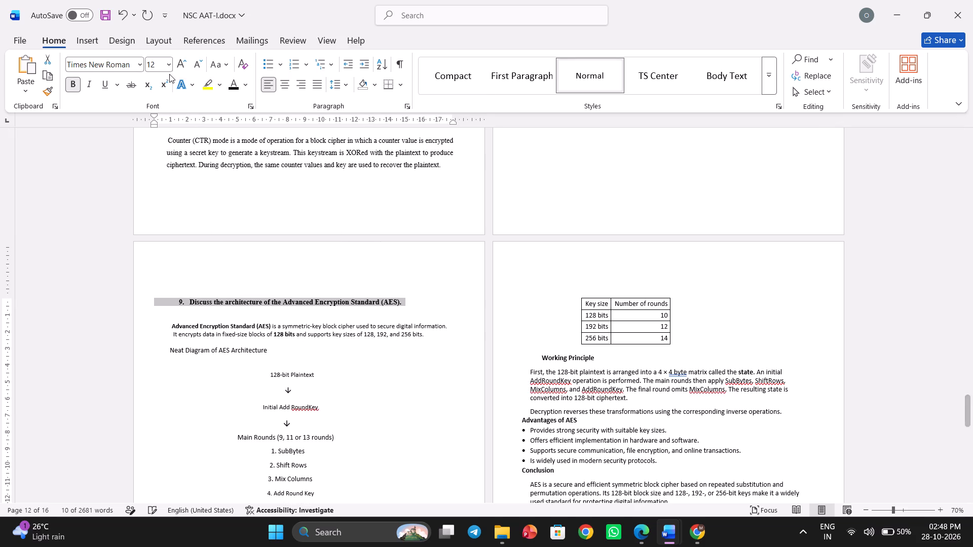
left_click(184, 67)
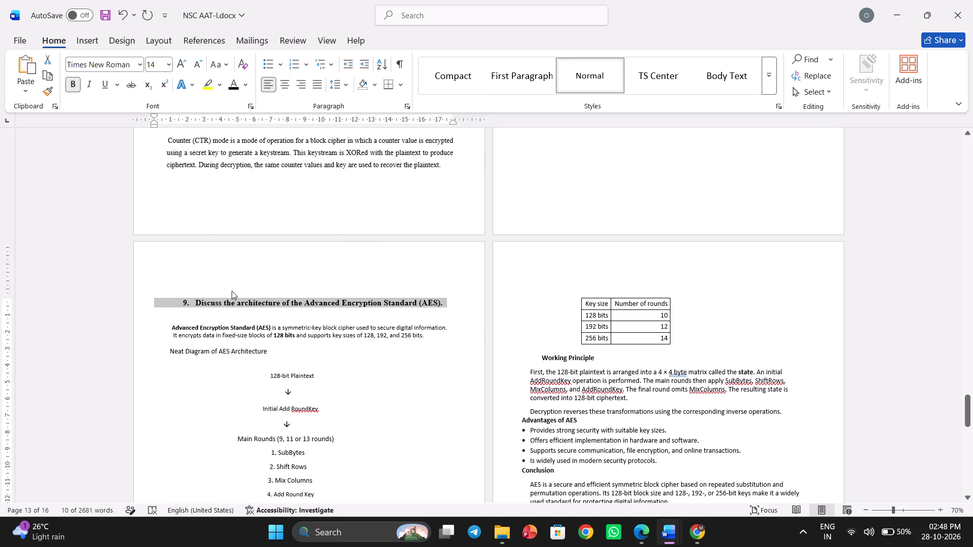
left_click(290, 382)
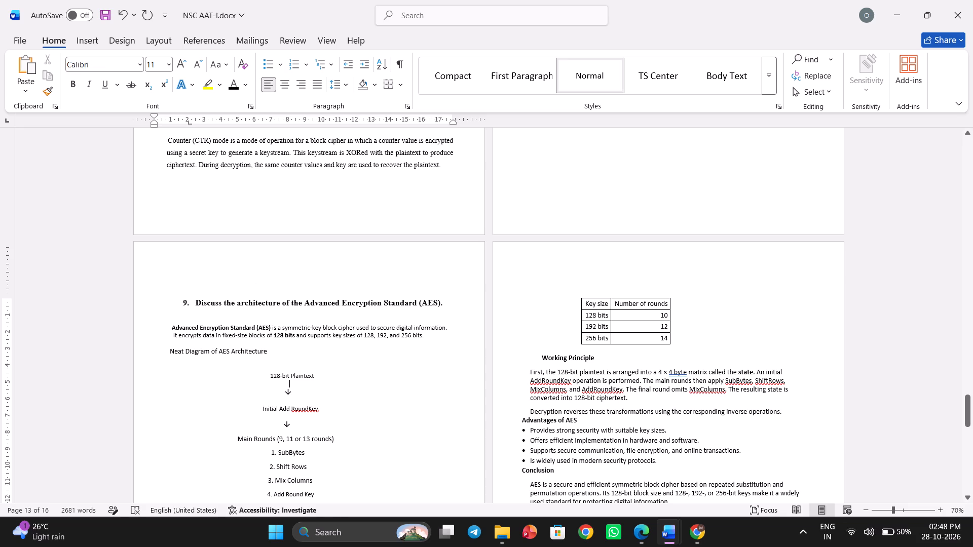
Format the AES introduction and the architecture diagram text down to 128-bit Ciphertext in Times New Roman, size 12.
left_click_drag(168, 326, 299, 509)
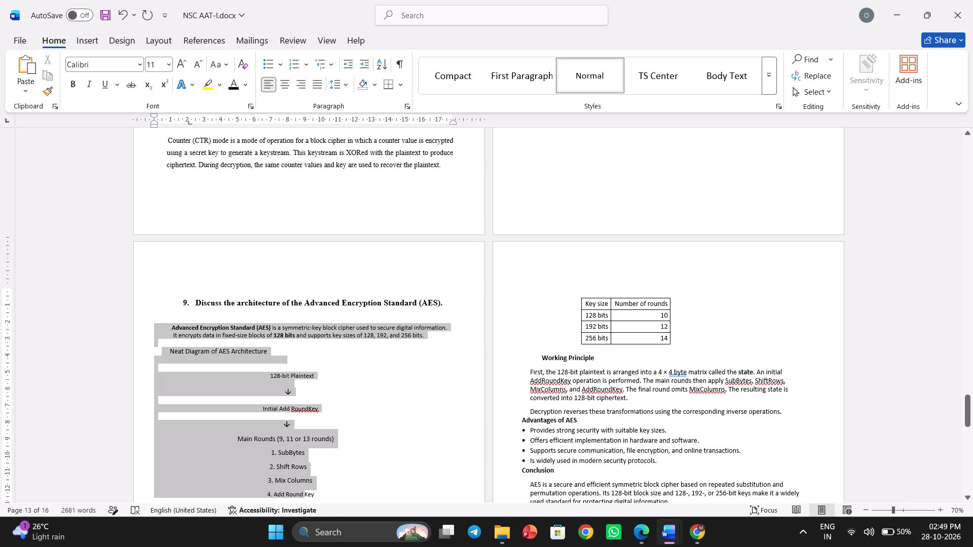
left_click_drag(299, 509, 328, 438)
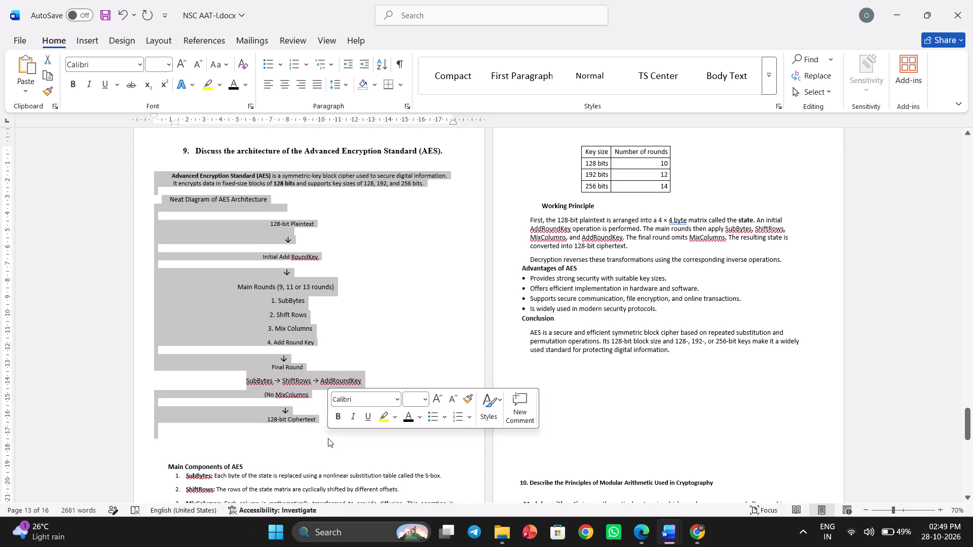
left_click(140, 67)
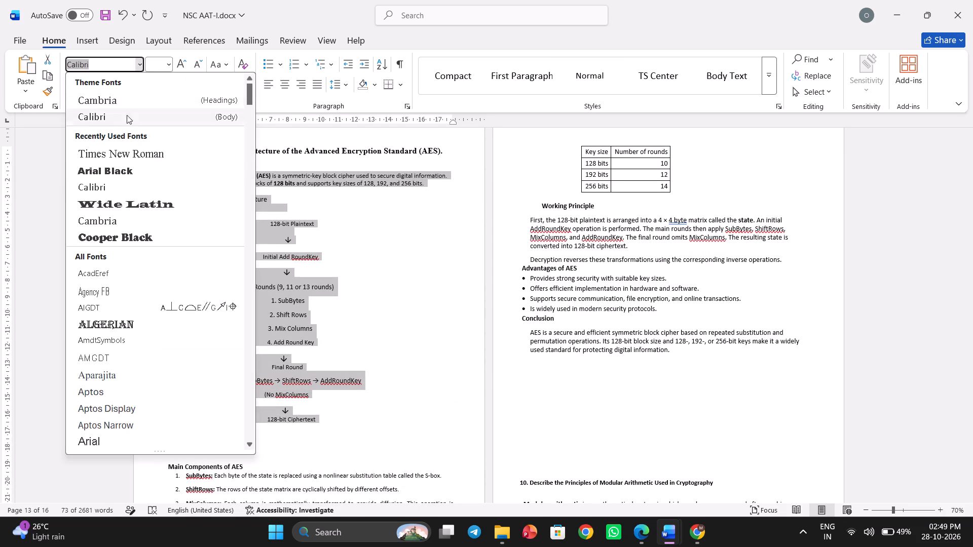
left_click(117, 153)
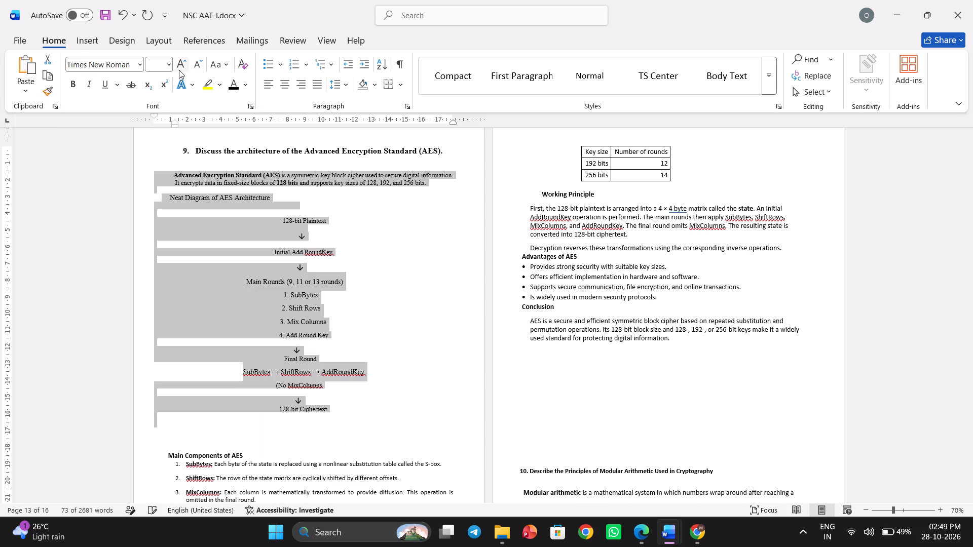
left_click(180, 68)
left_click(165, 62)
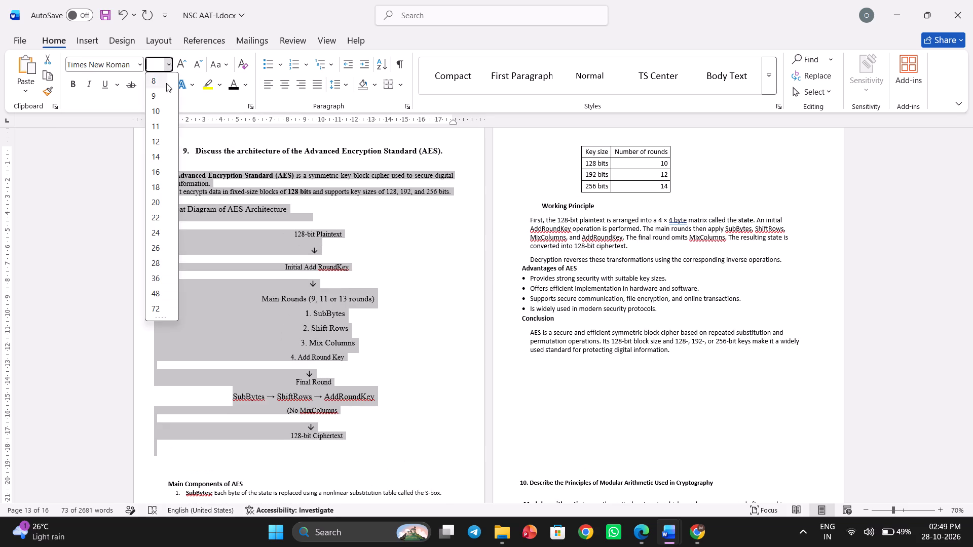
left_click(157, 142)
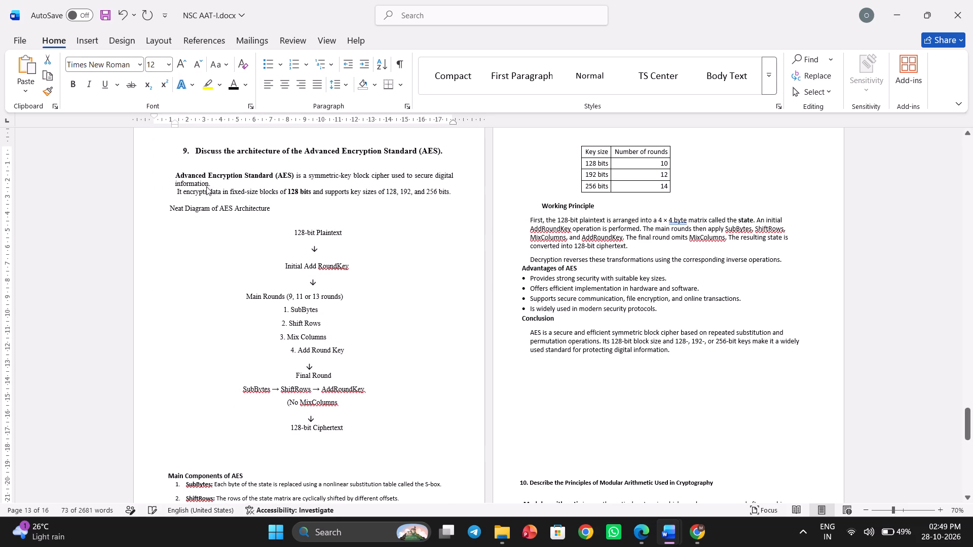
left_click(277, 242)
Reduce the empty lines between the 128-bit Ciphertext line and the Main Components of AES heading.
scroll(285, 292, "down", 1)
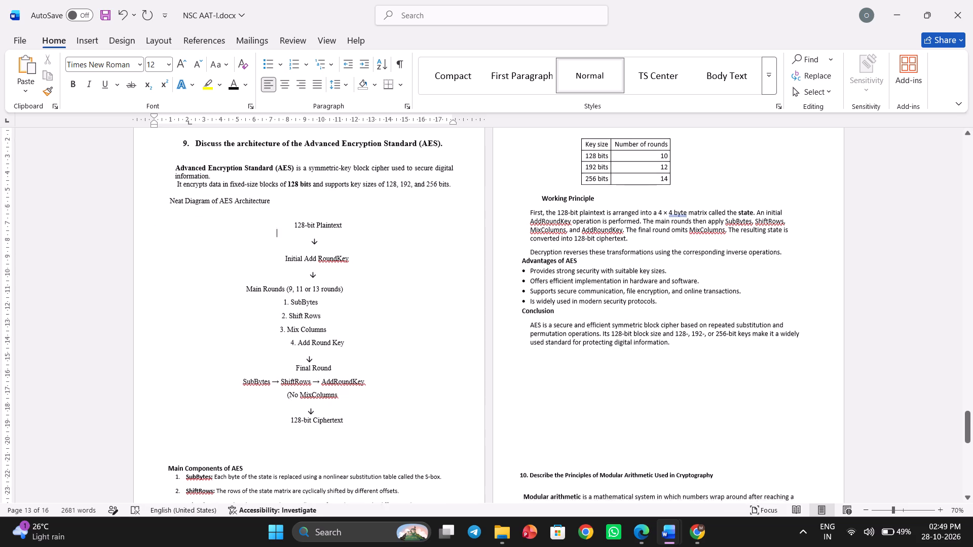
left_click(231, 339)
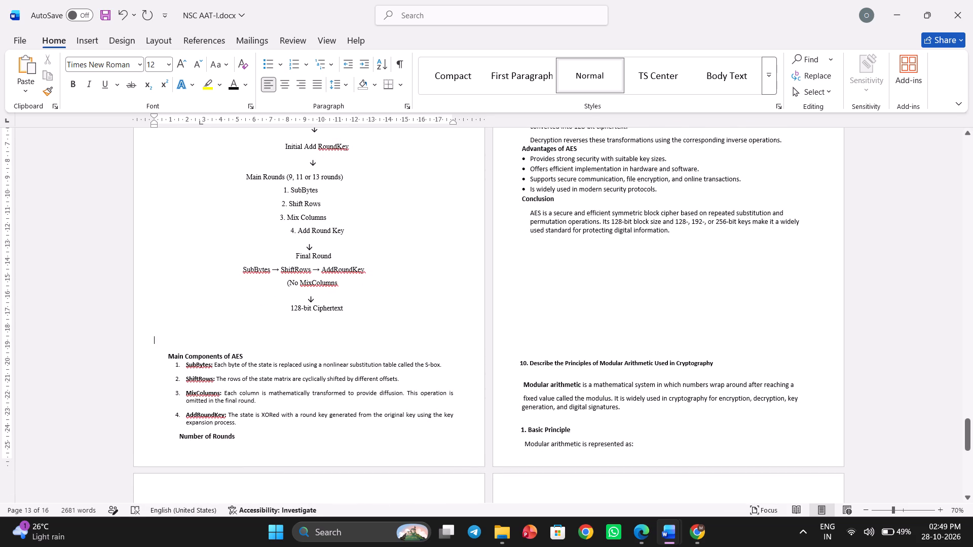
key("BackSpace")
key("BackSpace")
key("BackSpace")
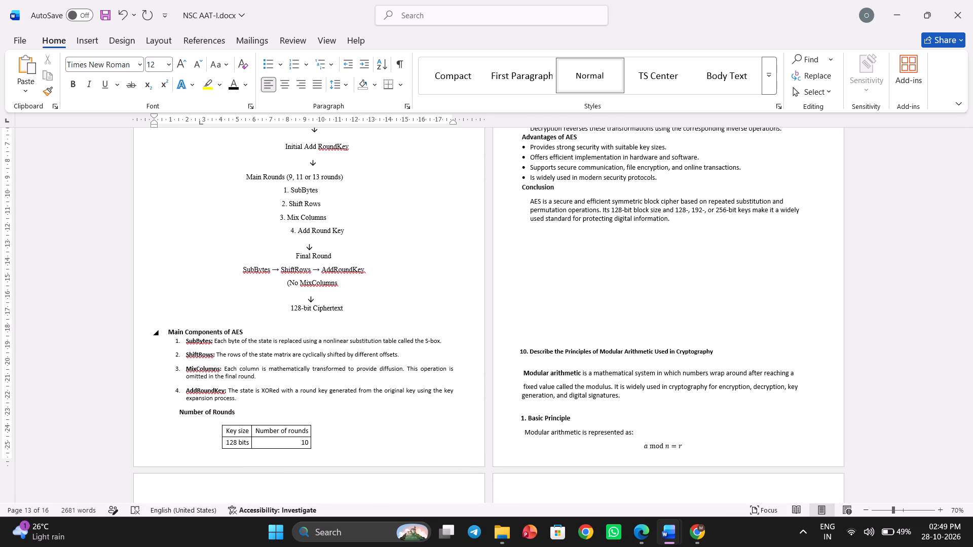
key("Return")
key("Return")
key("Return")
key("Return")
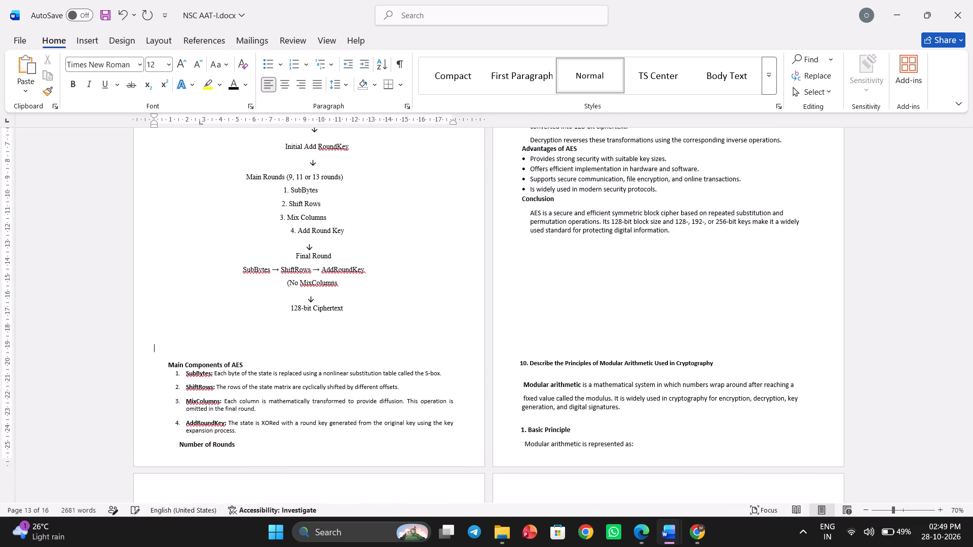
key("BackSpace")
key("BackSpace")
key("BackSpace")
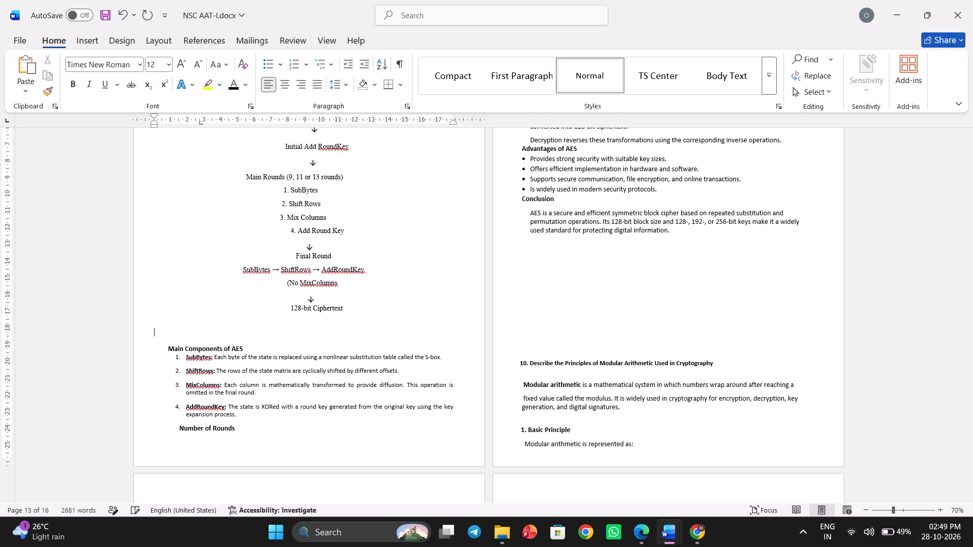
Insert blank lines after the AddRoundKey item to move the Number of Rounds heading to the next page.
left_click(457, 403)
key("Return")
key("Return")
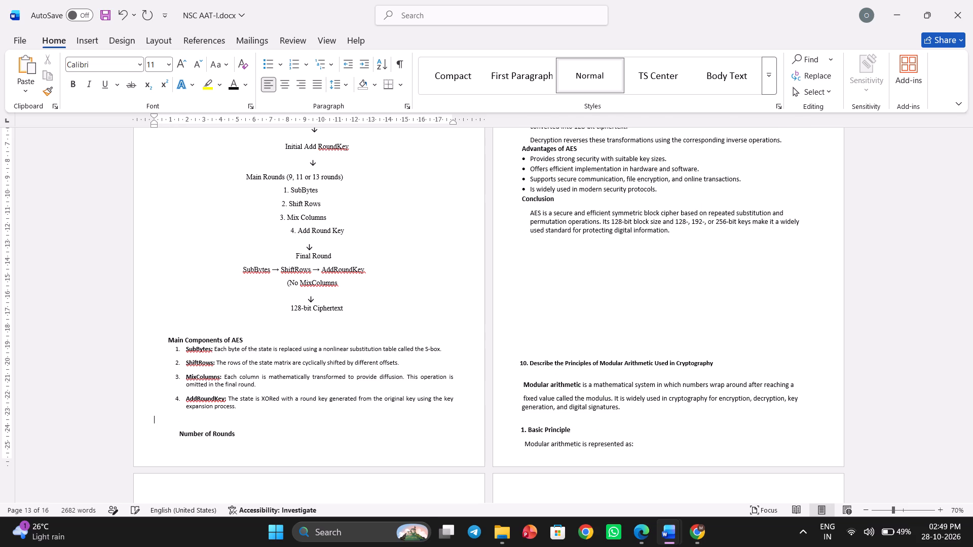
key("Return")
key("Return")
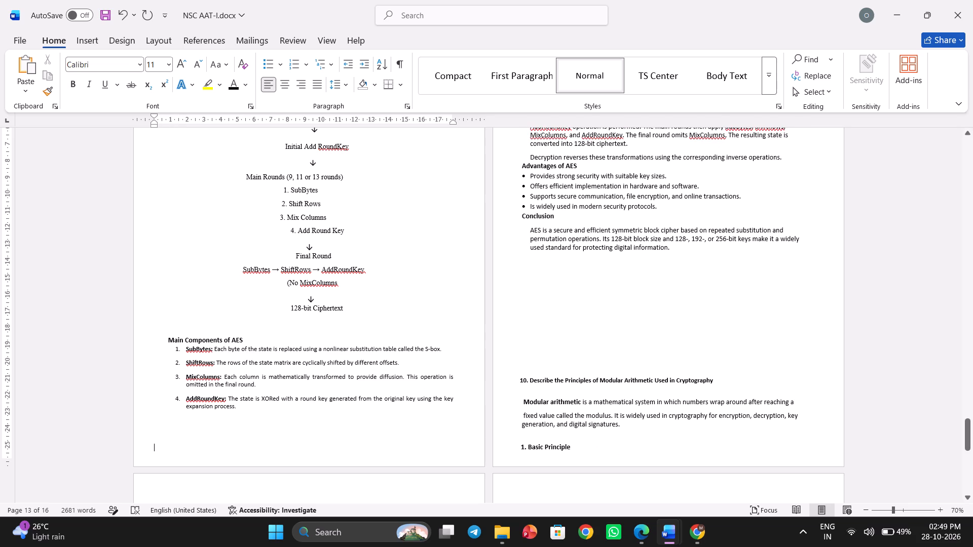
Format the Main Components of AES heading and its numbered list in Times New Roman, justified, with 1.5 line spacing.
left_click_drag(254, 433, 167, 333)
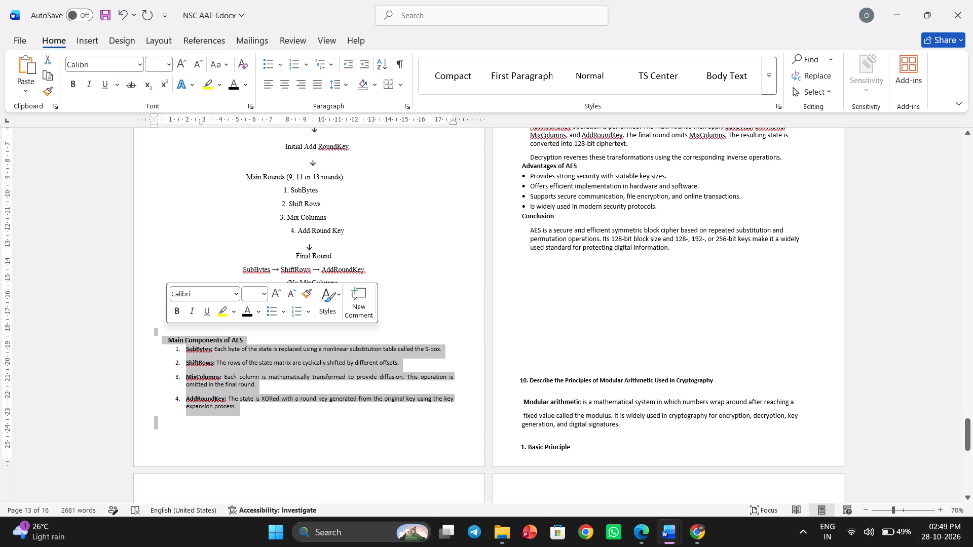
left_click(136, 65)
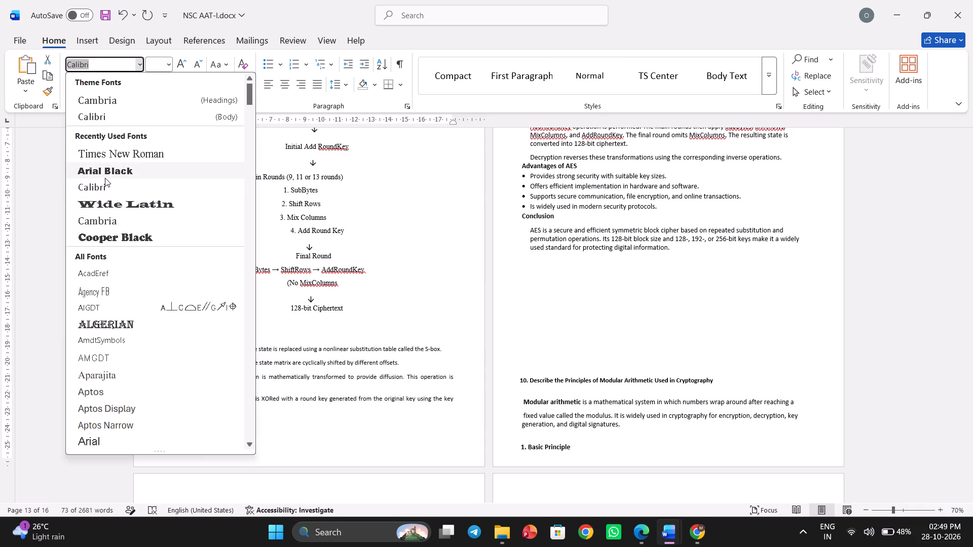
left_click(115, 152)
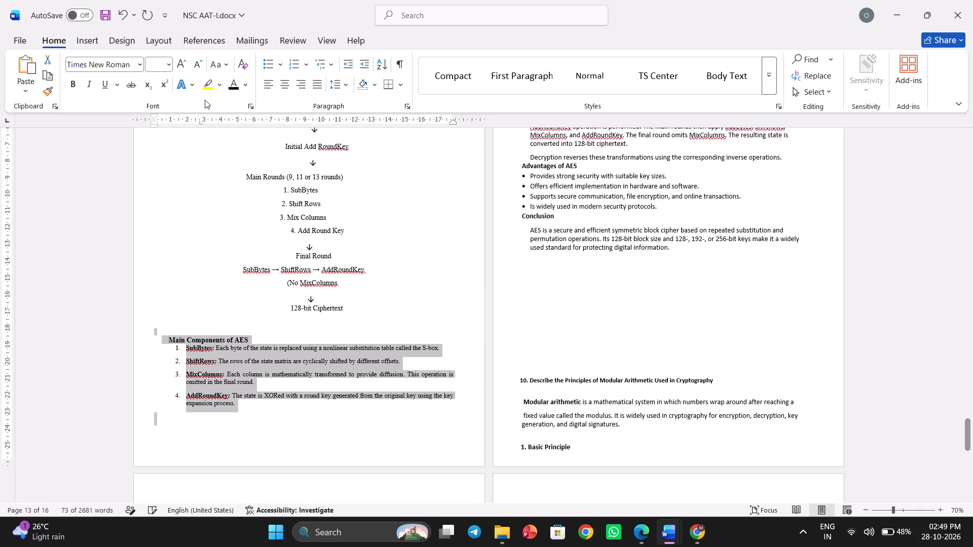
left_click(314, 84)
left_click(351, 88)
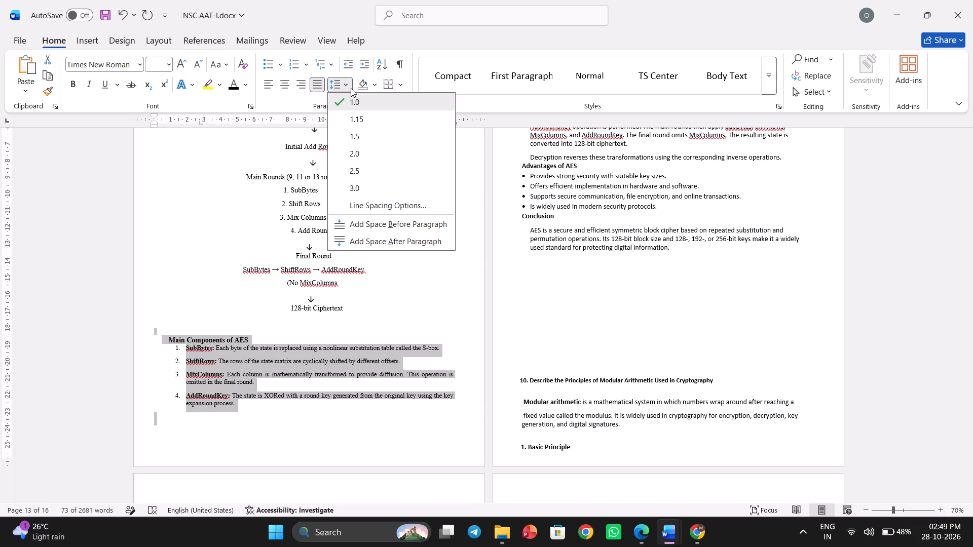
left_click(351, 142)
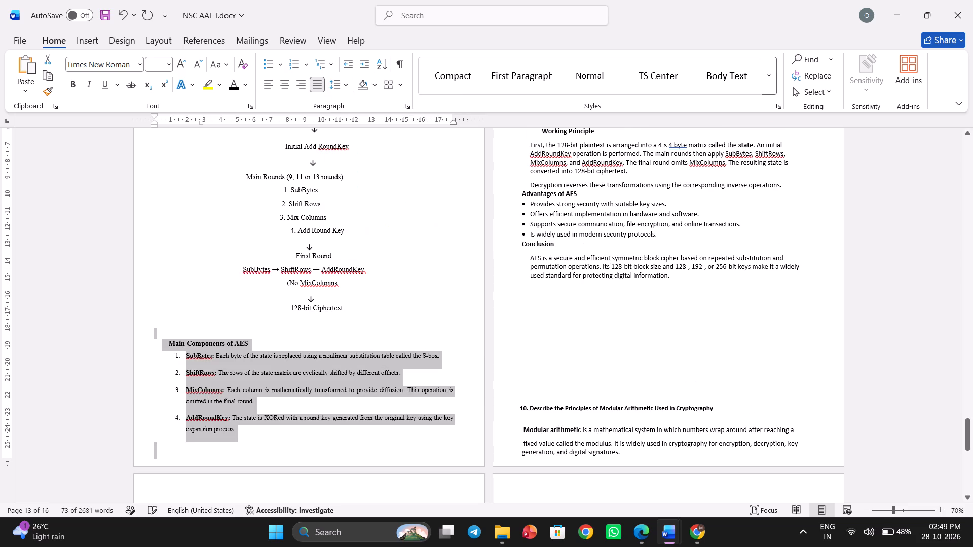
left_click(473, 272)
Justify the first Working Principle paragraph of the AES section and set its line spacing to 1.5.
scroll(473, 272, "up", 1)
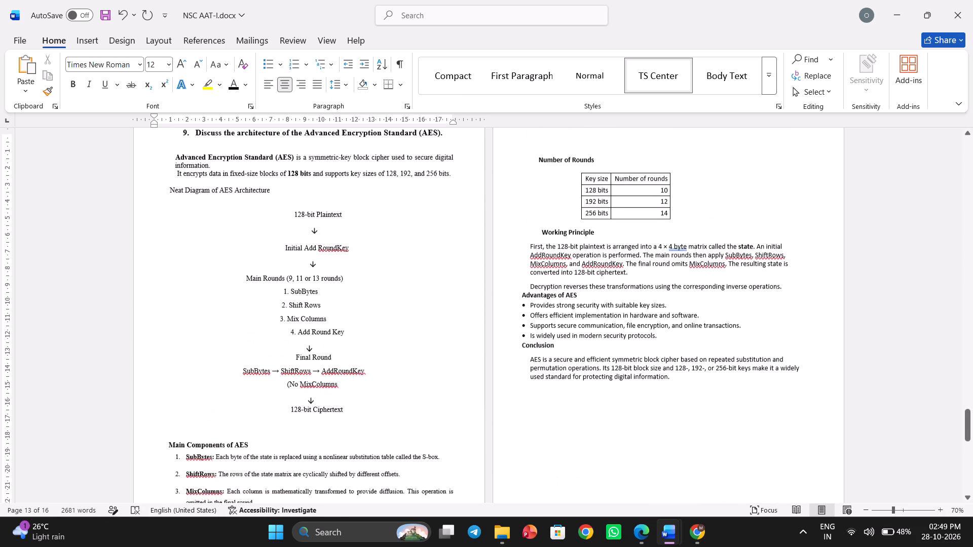
scroll(473, 272, "up", 1)
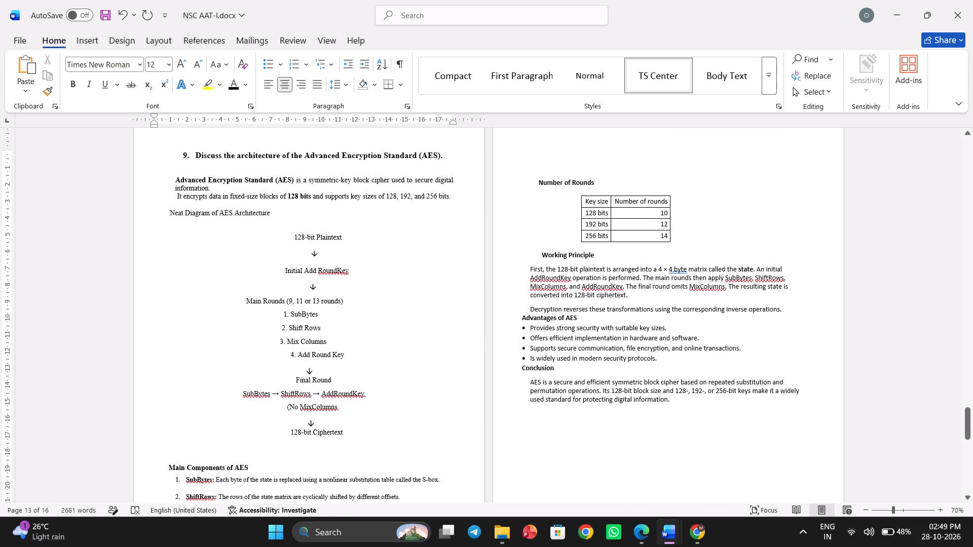
left_click_drag(630, 296, 532, 272)
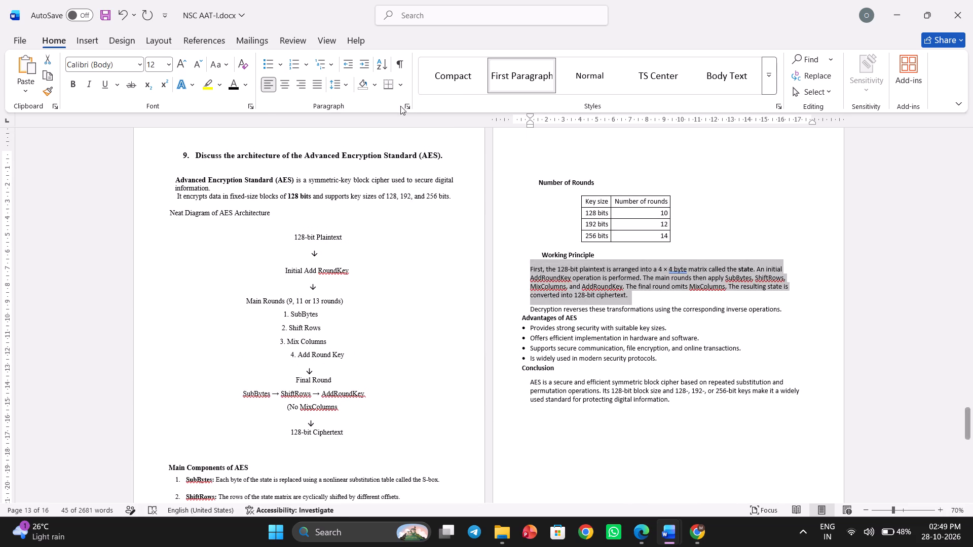
left_click(321, 83)
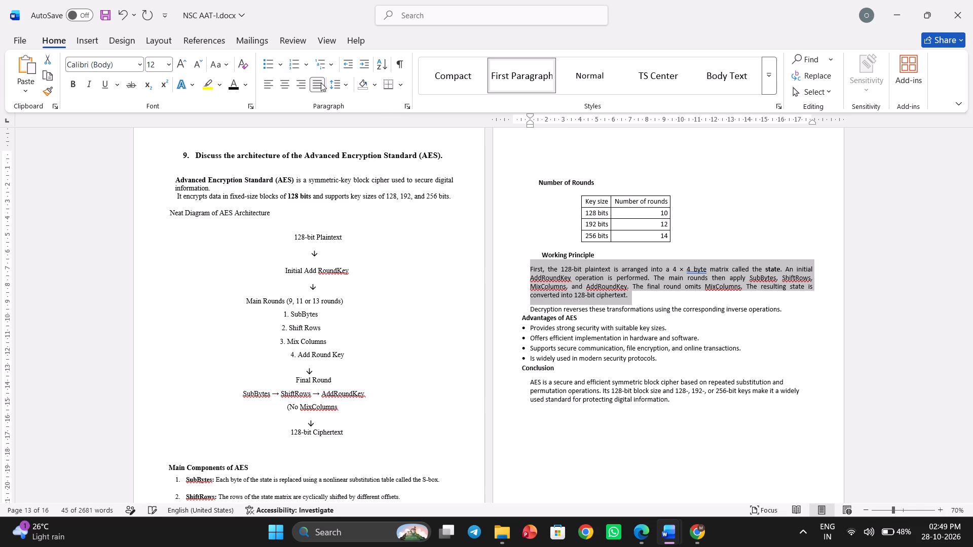
left_click(336, 85)
left_click(354, 135)
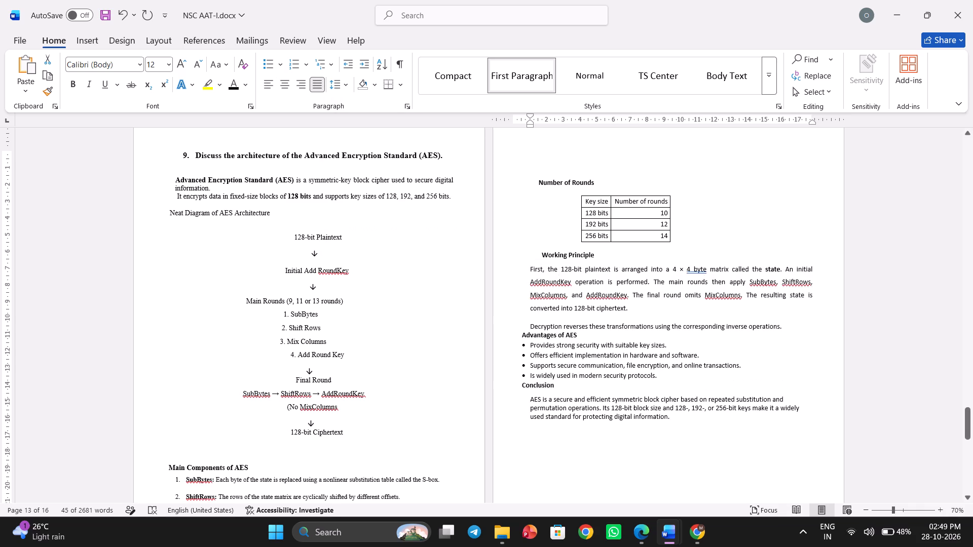
Remove the extra leading spaces before the Working Principle heading to bring it closer to the margin.
left_click(544, 251)
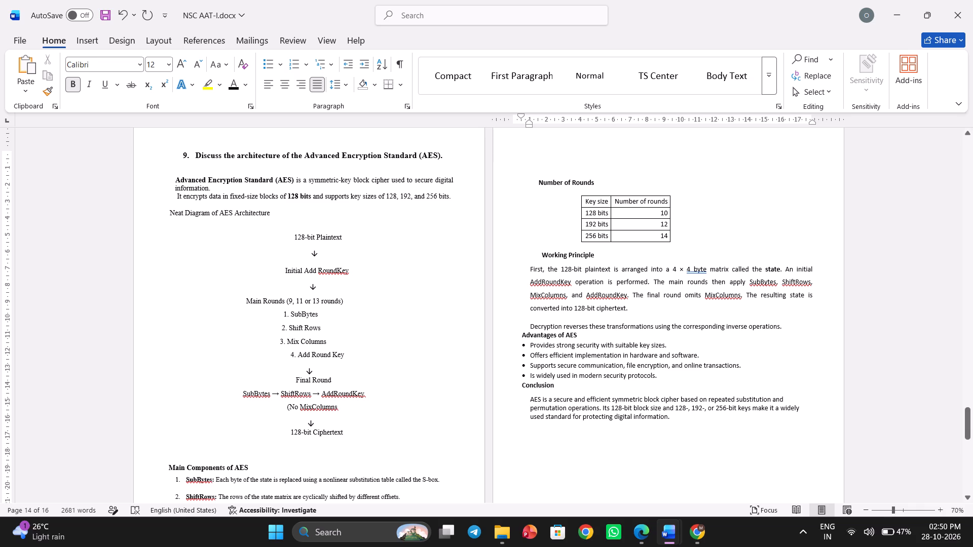
key("BackSpace")
key("BackSpace")
key("BackSpace")
key("BackSpace")
key("BackSpace")
key("BackSpace")
key("BackSpace")
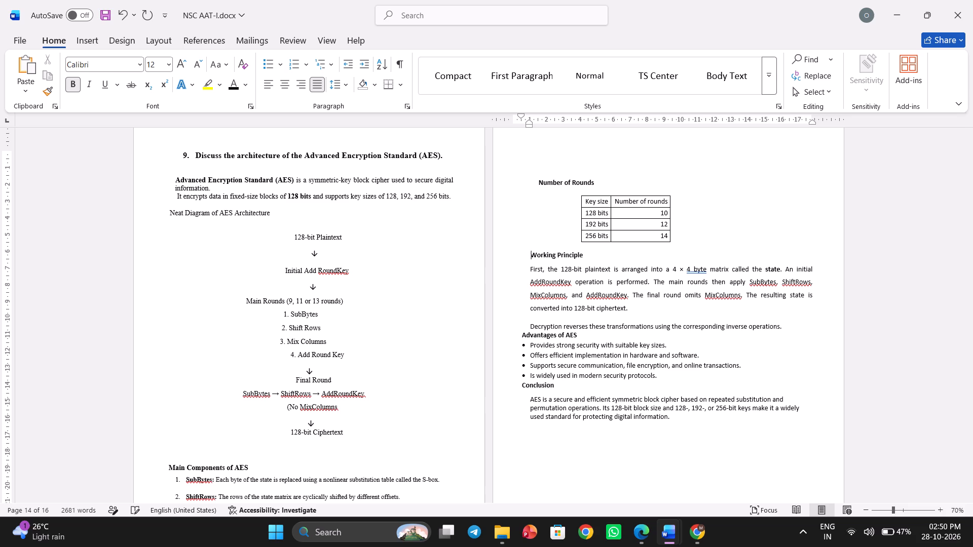
key("BackSpace")
key("BackSpace")
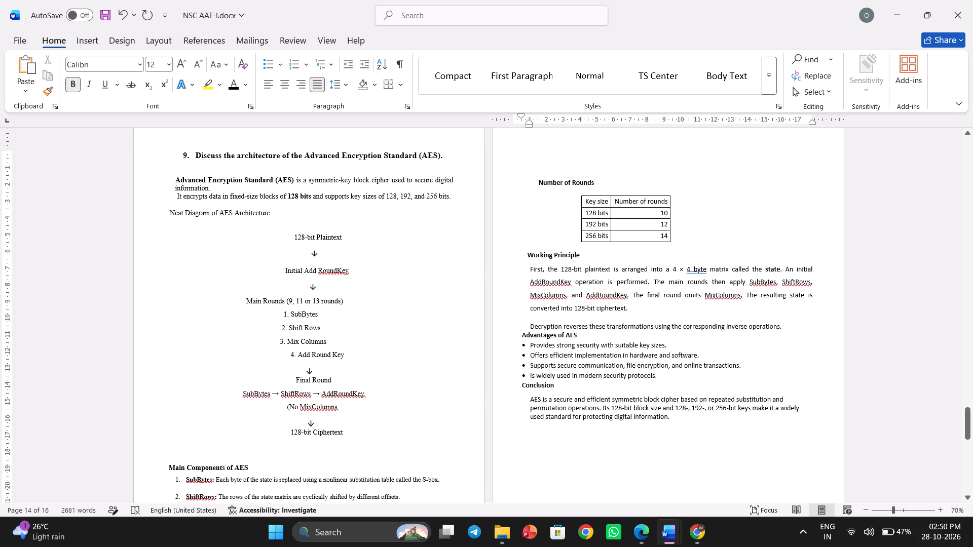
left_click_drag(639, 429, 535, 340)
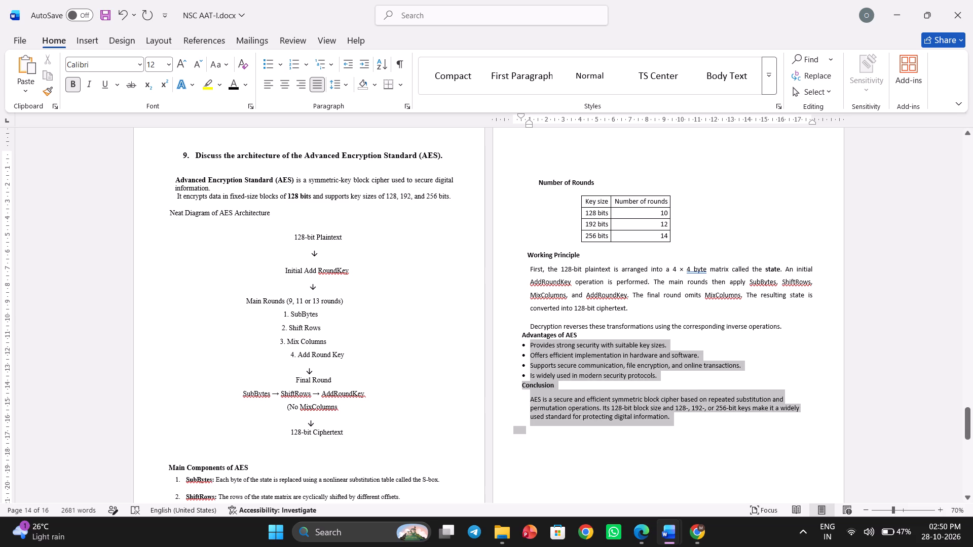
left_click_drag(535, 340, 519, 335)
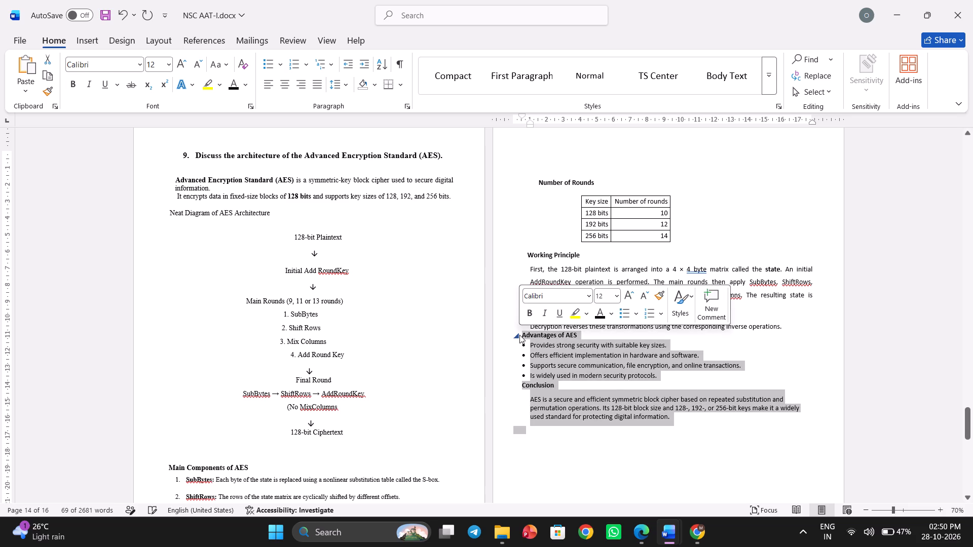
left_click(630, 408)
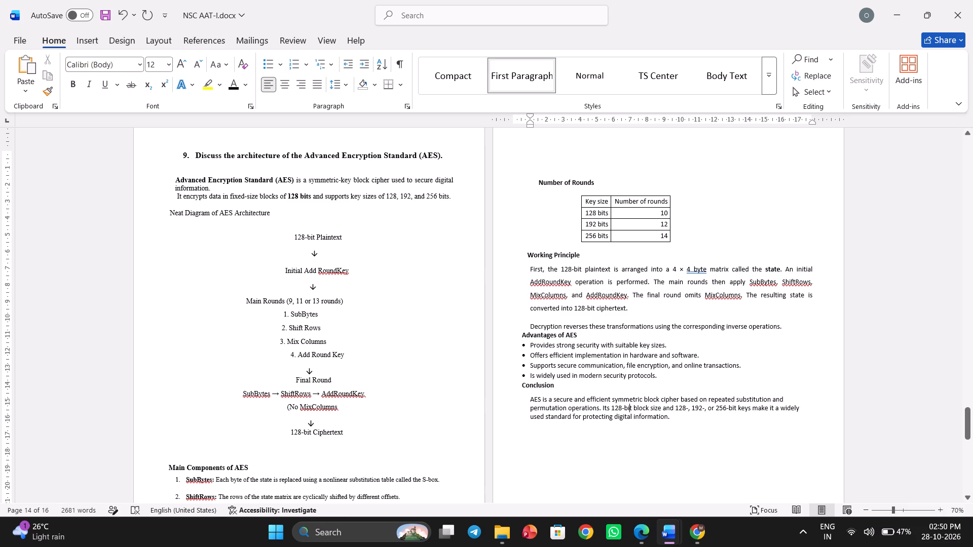
Insert a line after the Decryption sentence to separate it from the Advantages of AES heading.
left_click(788, 330)
key("Return")
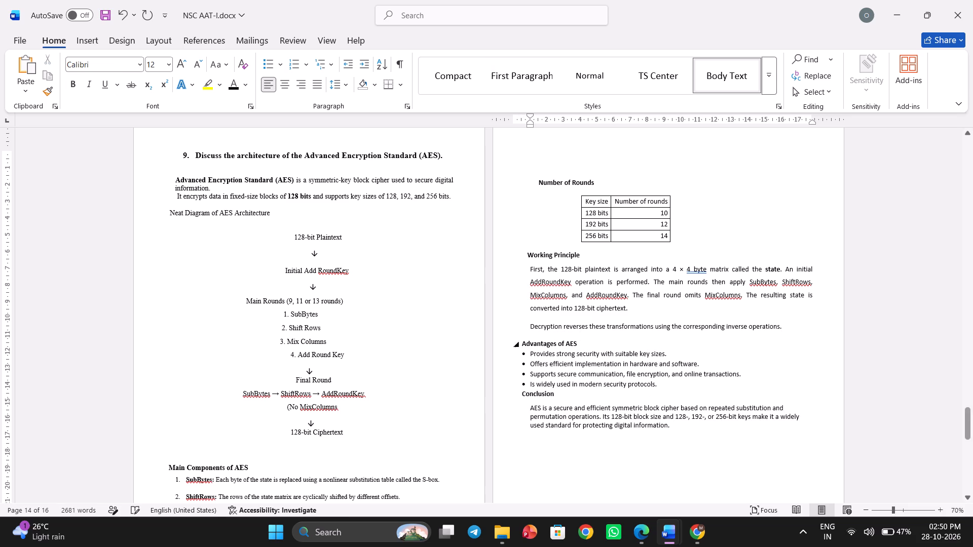
Format the Advantages of AES list and the Conclusion in Times New Roman, justified, with 1.5 line spacing.
left_click_drag(683, 439, 518, 341)
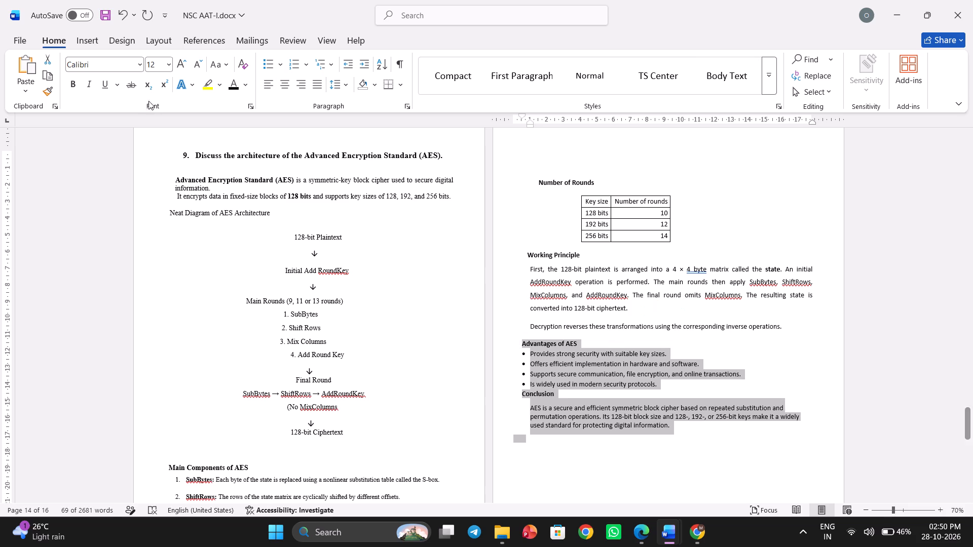
left_click(140, 65)
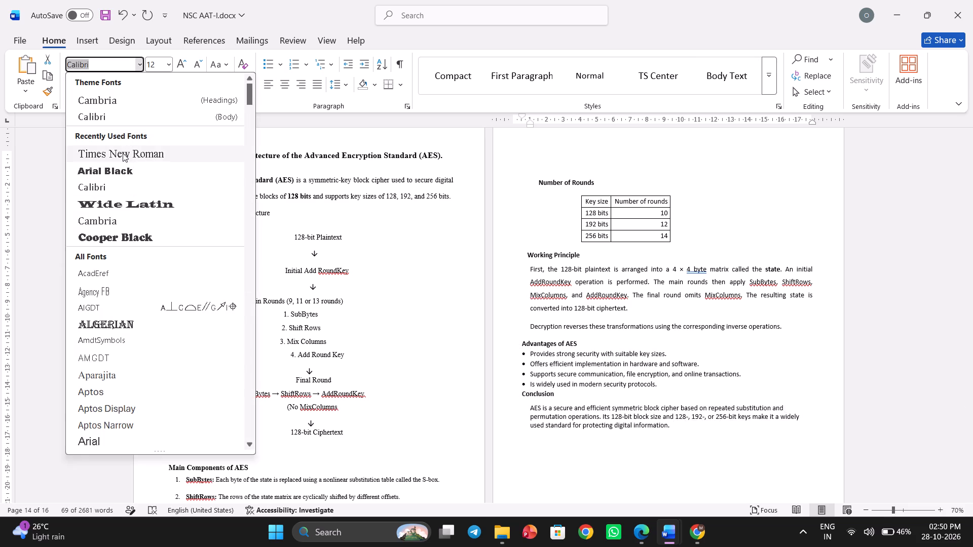
left_click(123, 153)
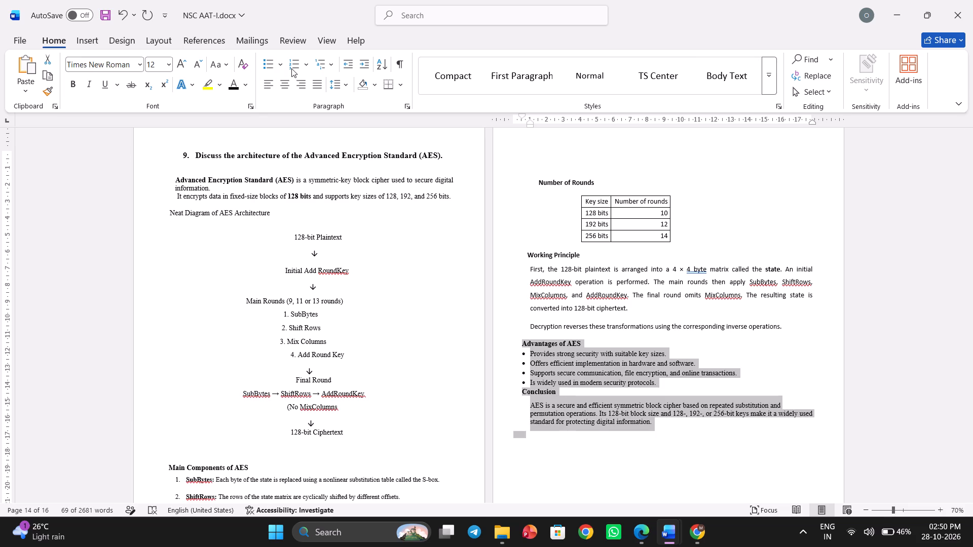
left_click(317, 84)
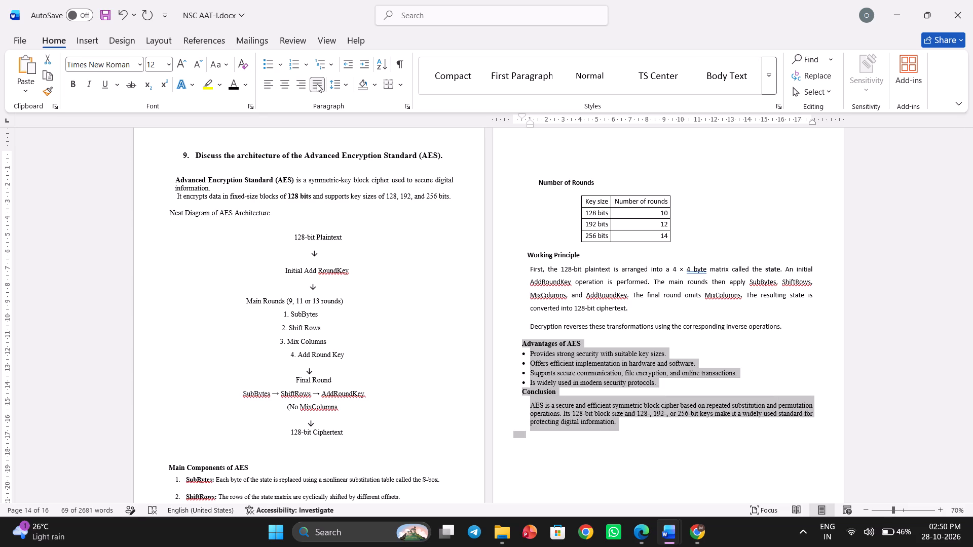
left_click(344, 85)
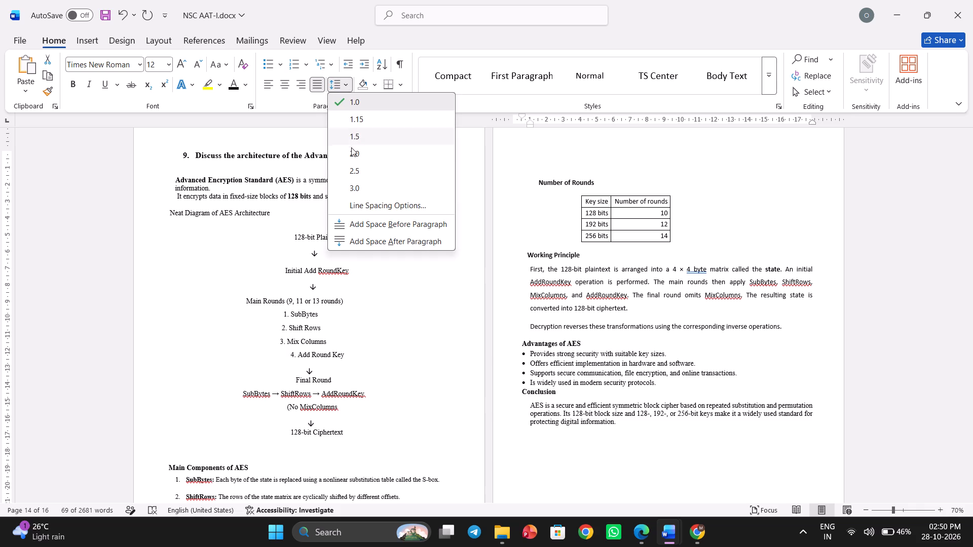
left_click(355, 142)
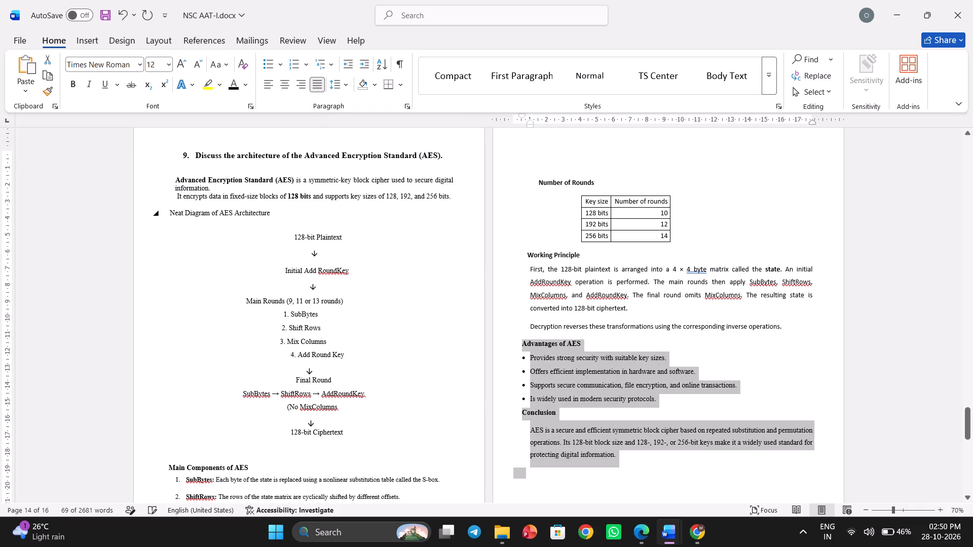
left_click(523, 348)
Format the question 10 heading on modular arithmetic in Times New Roman, size 14, justified, with 1.5 line spacing.
scroll(523, 348, "down", 1)
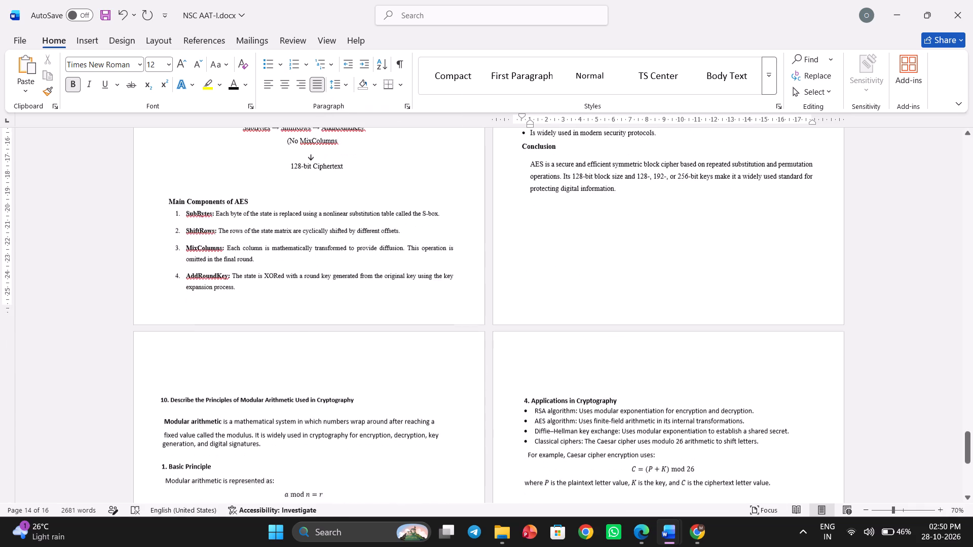
scroll(523, 348, "down", 2)
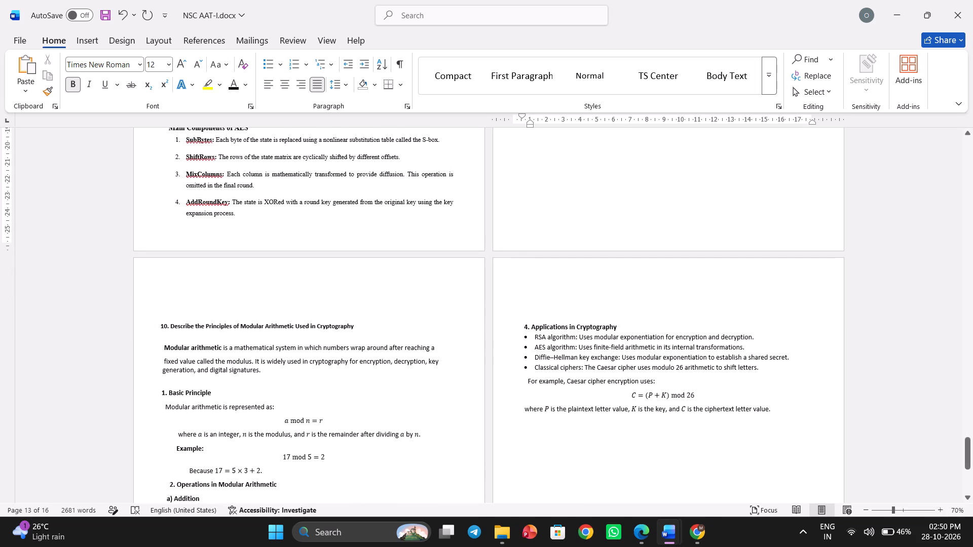
left_click_drag(388, 323, 125, 310)
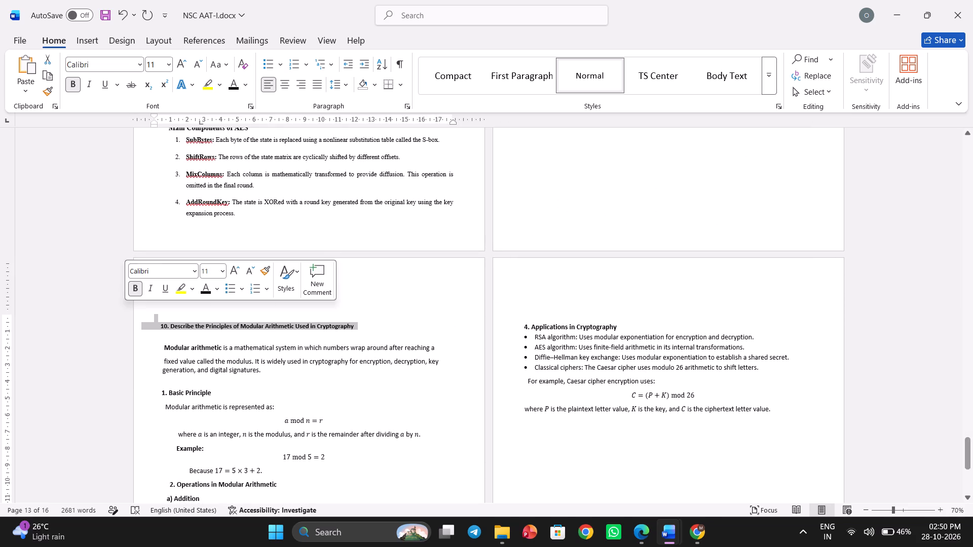
left_click(140, 68)
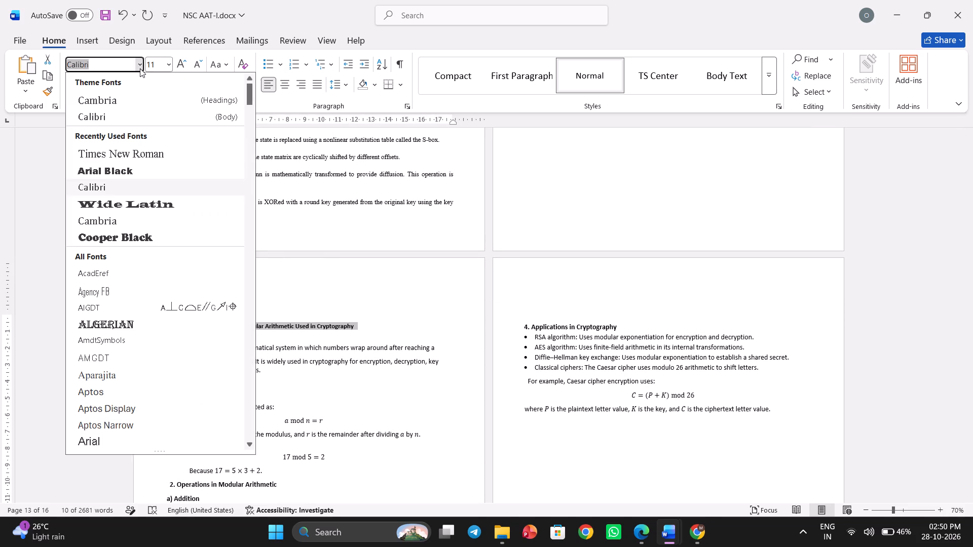
left_click(127, 154)
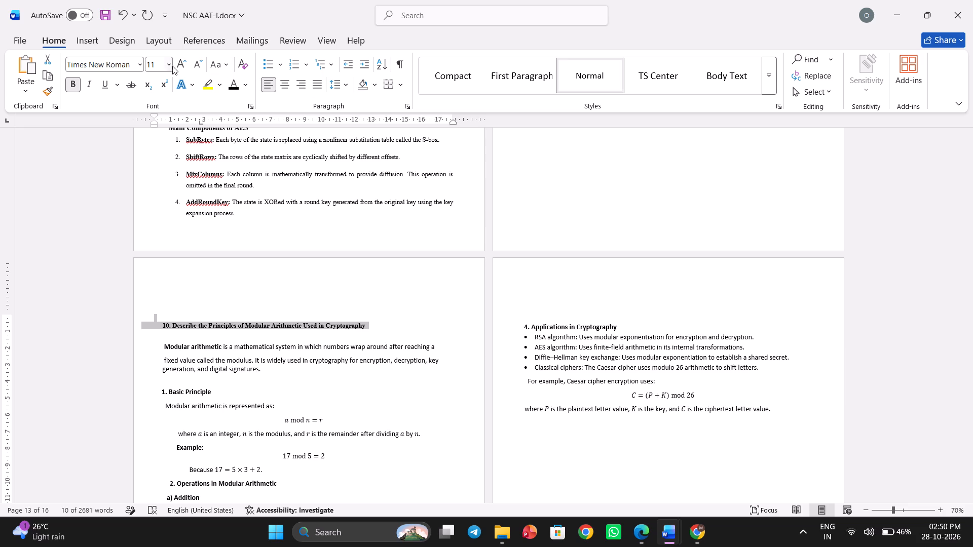
left_click(187, 65)
left_click(187, 65)
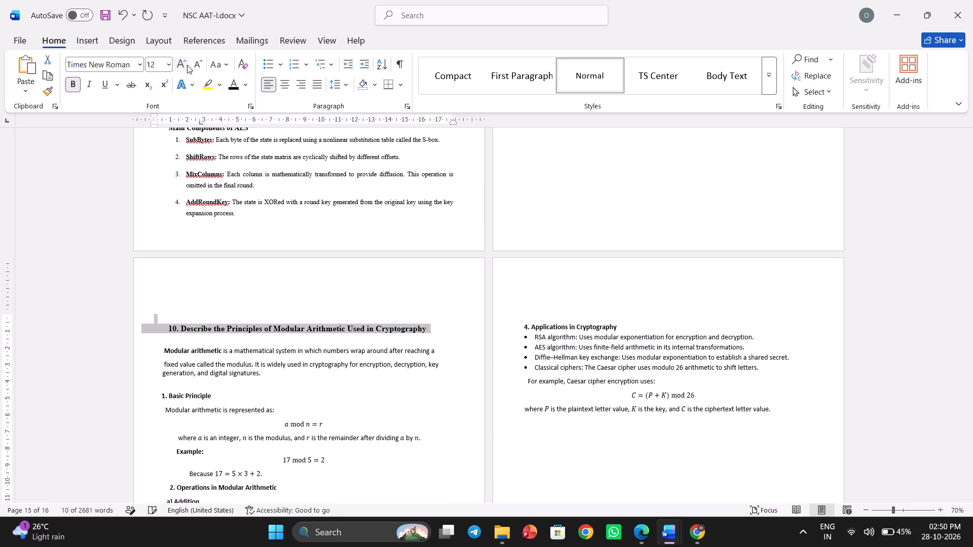
left_click(313, 82)
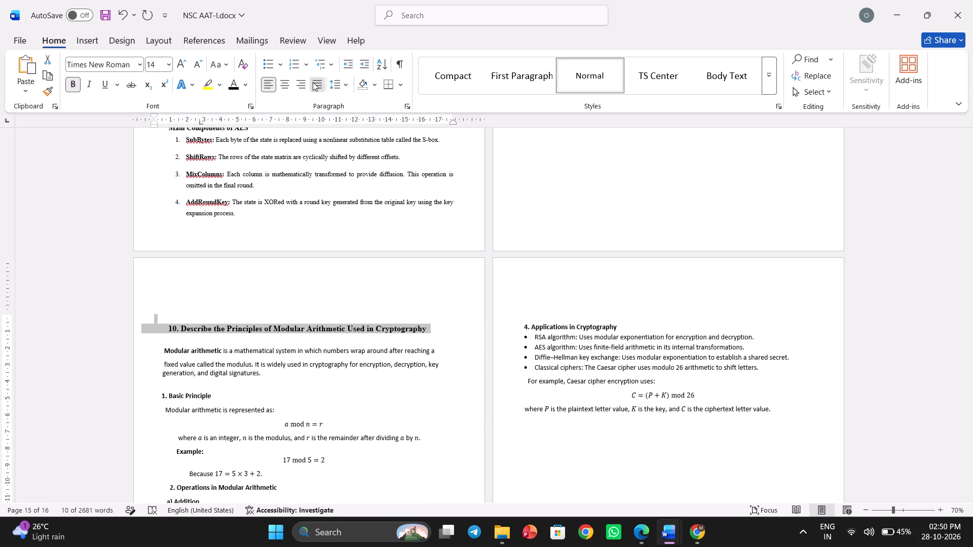
left_click(335, 85)
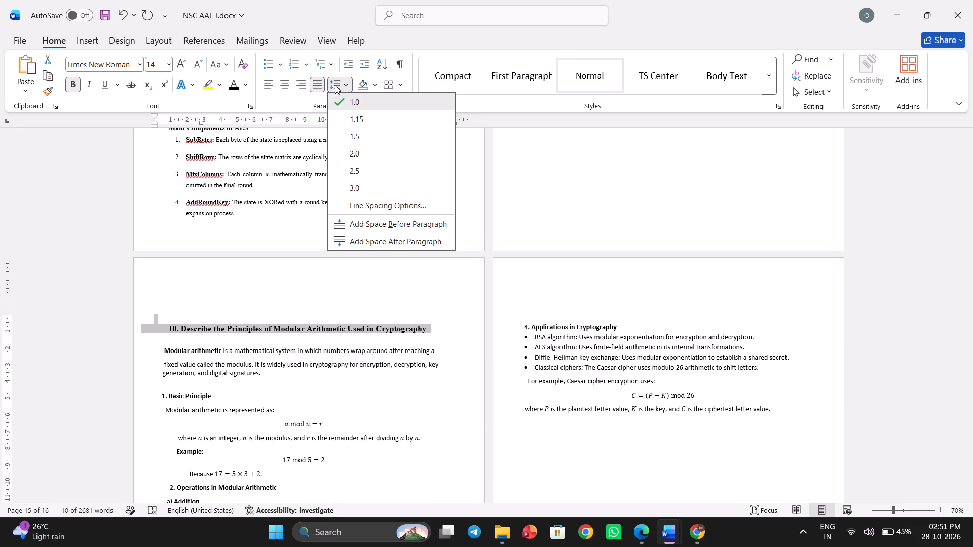
left_click(356, 139)
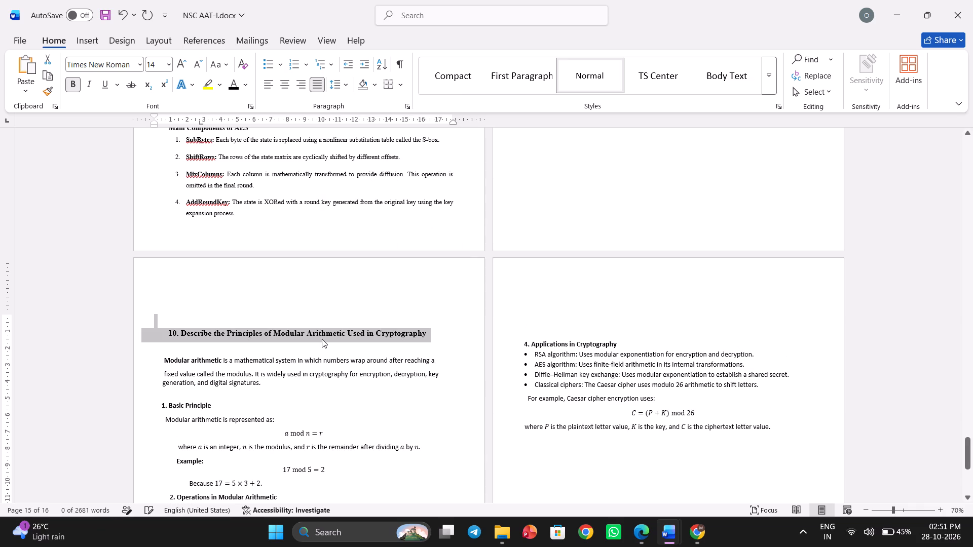
Format the question 10 answer from the Modular arithmetic introduction through the Modular Inverse section in Times New Roman, justified, with 1.5 line spacing.
scroll(322, 339, "down", 1)
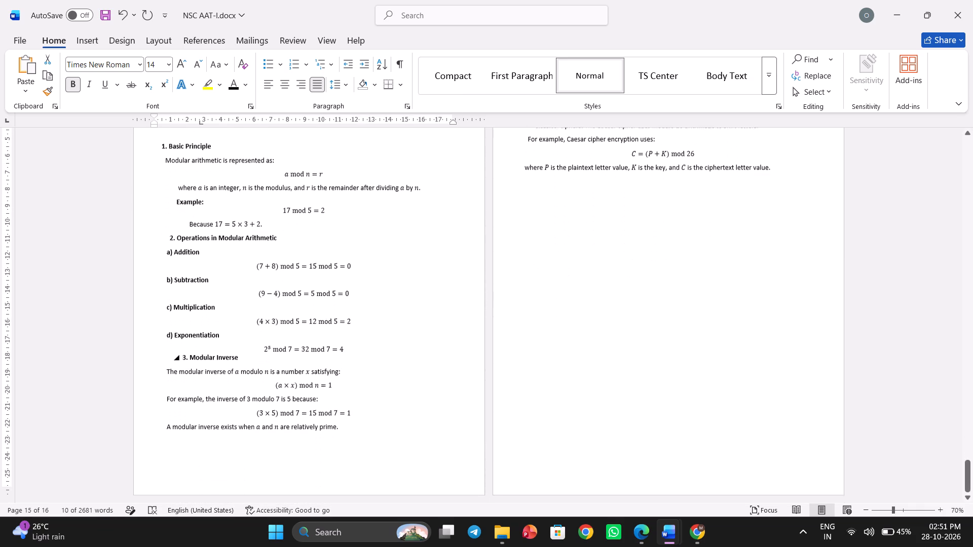
left_click_drag(338, 451, 217, 114)
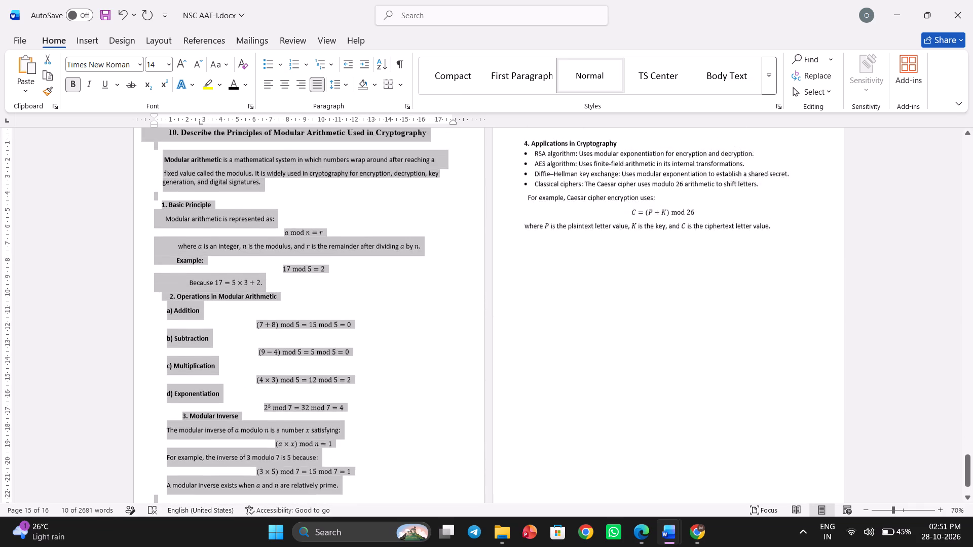
left_click_drag(217, 114, 164, 227)
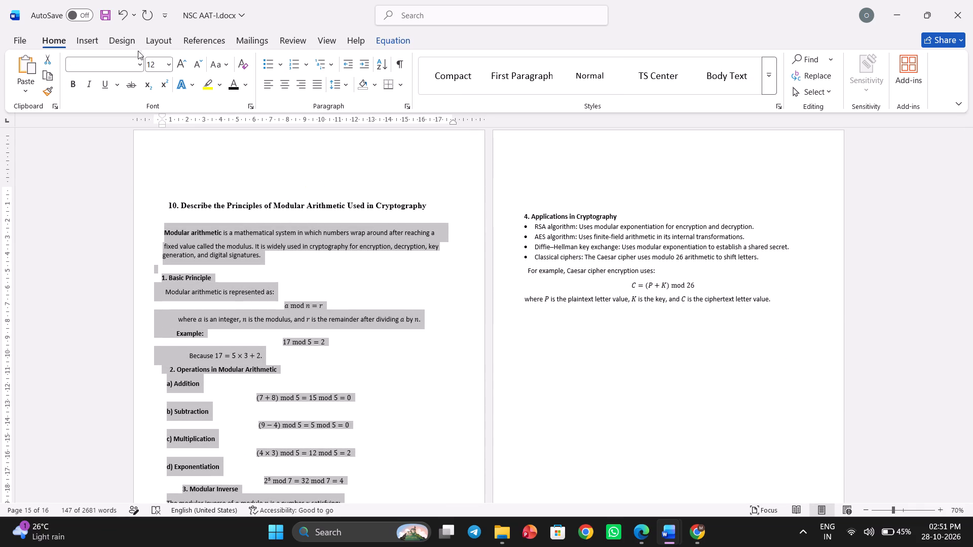
left_click(138, 65)
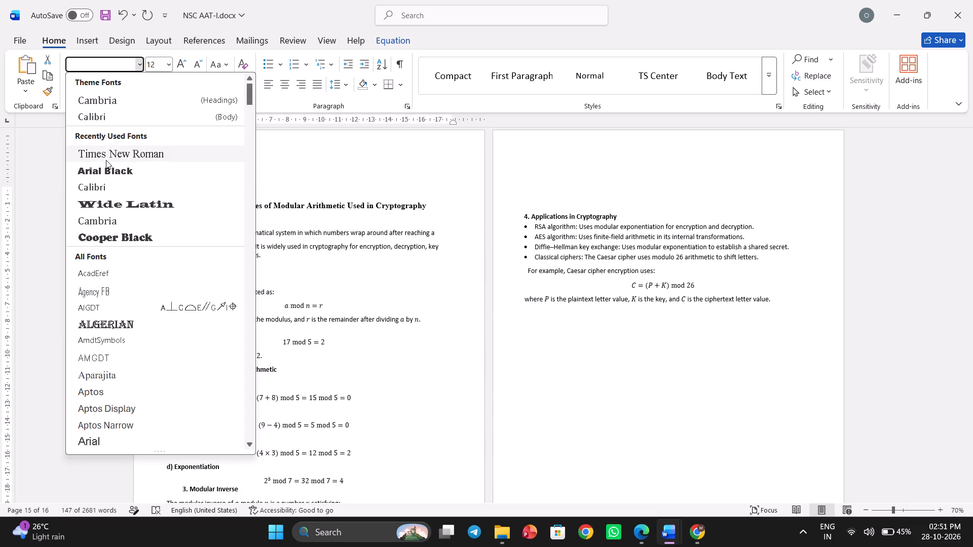
left_click(106, 160)
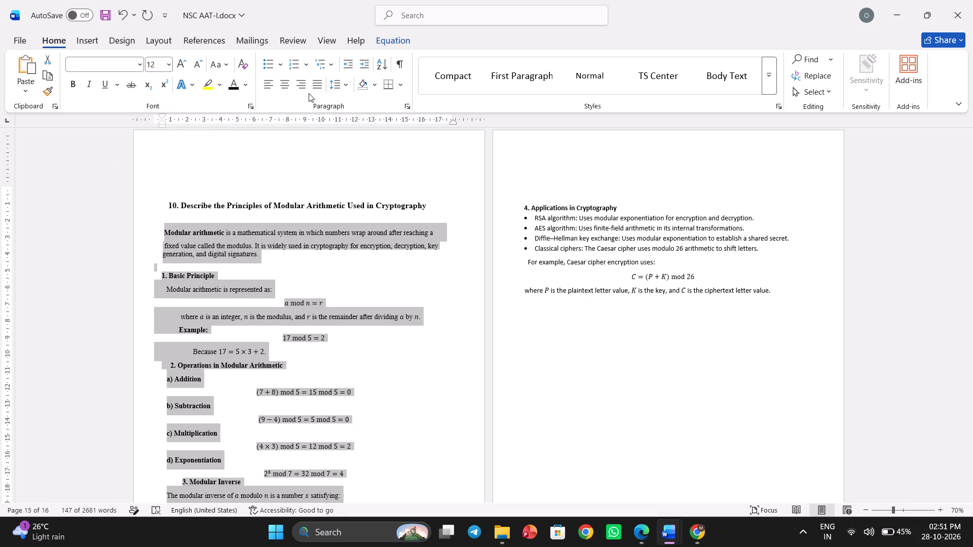
left_click(314, 89)
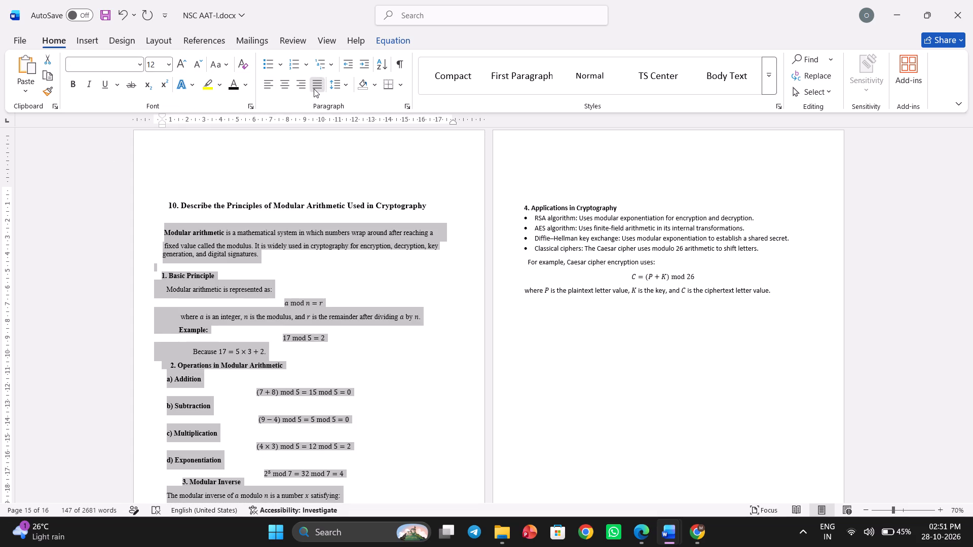
left_click(338, 79)
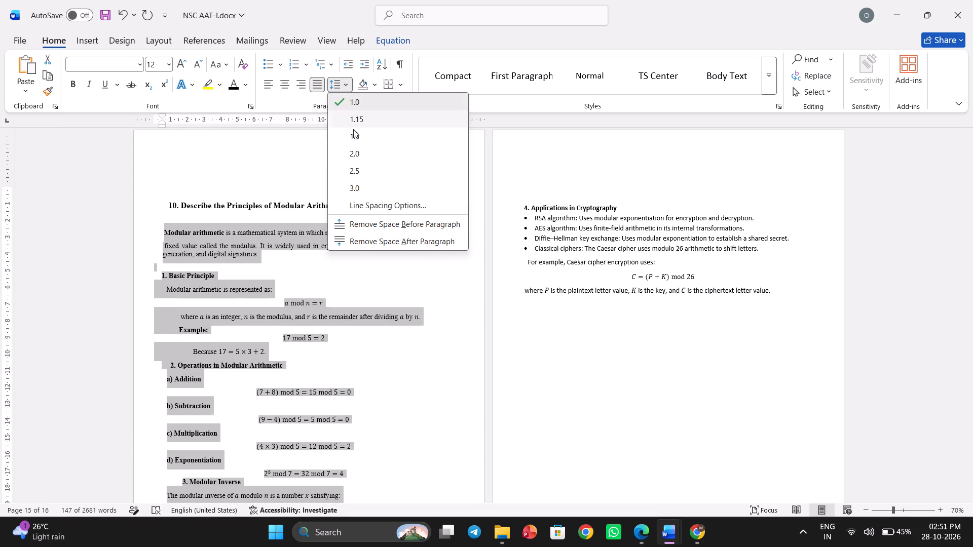
left_click(355, 133)
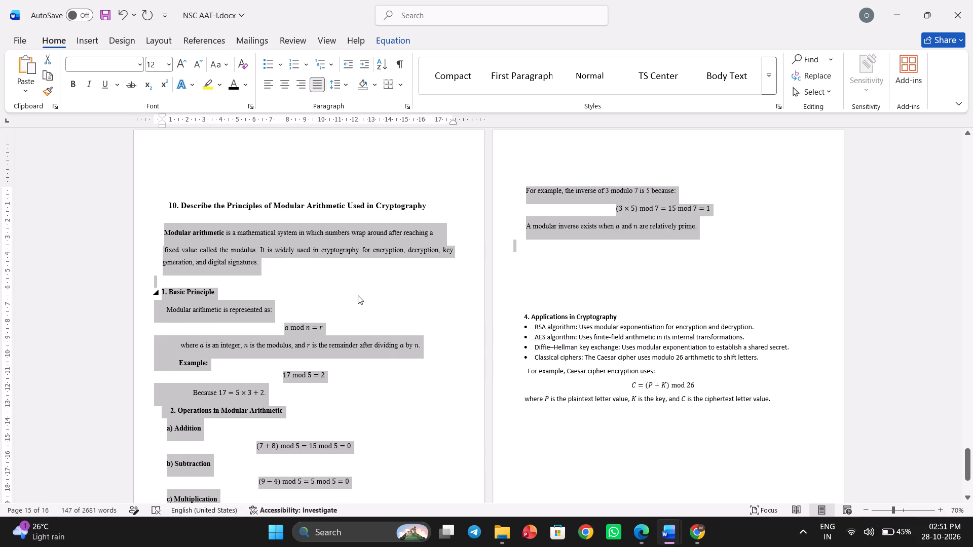
Insert five blank lines after the Exponentiation equation in question 10 to push the Modular Inverse section onto the following page.
left_click(358, 295)
scroll(358, 295, "down", 1)
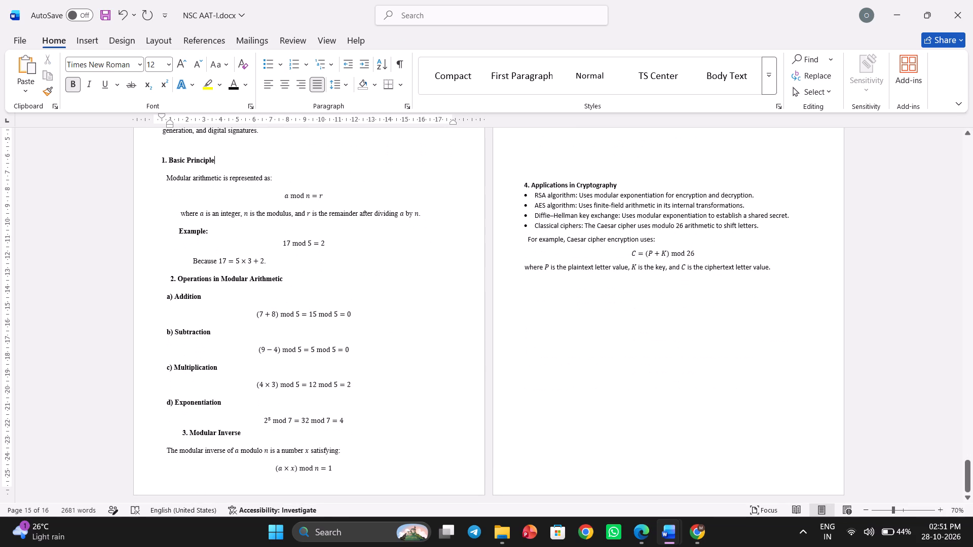
scroll(358, 295, "down", 1)
left_click(352, 417)
key("Return")
key("Return")
key("Return")
key("Return")
key("Return")
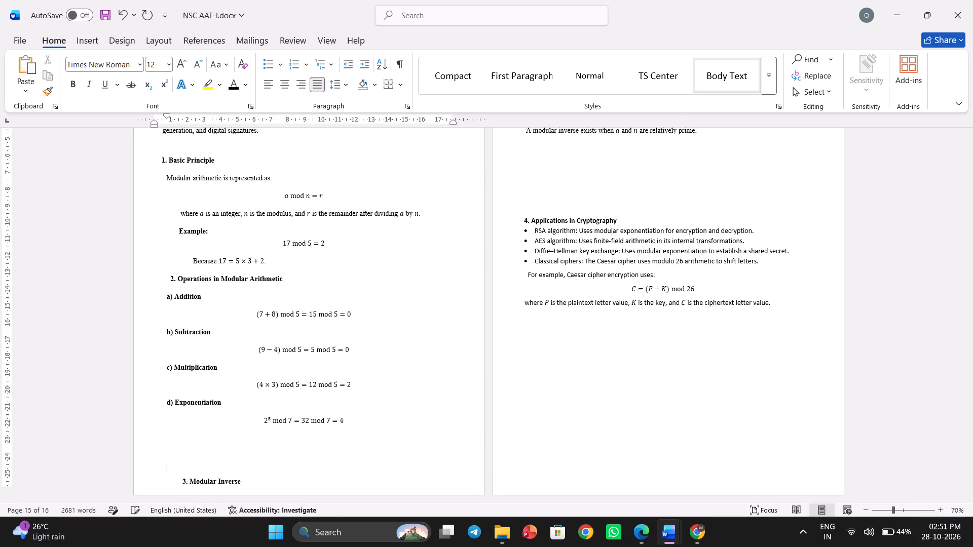
Remove the extra blank lines above the Applications in Cryptography heading, keeping the full stop after "relatively prime".
scroll(571, 426, "up", 1)
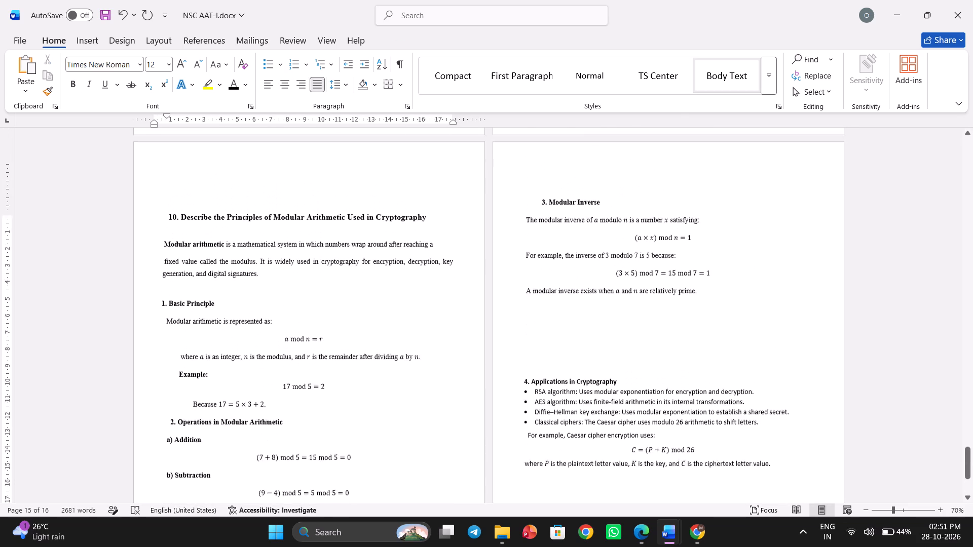
scroll(571, 426, "up", 1)
left_click_drag(533, 375, 528, 334)
key("BackSpace")
key("BackSpace")
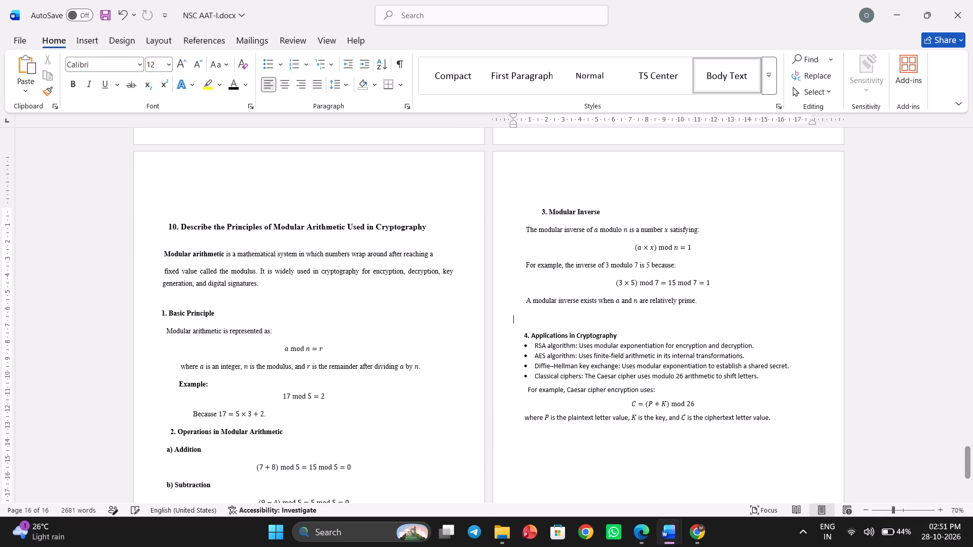
key("BackSpace")
key("BackSpace")
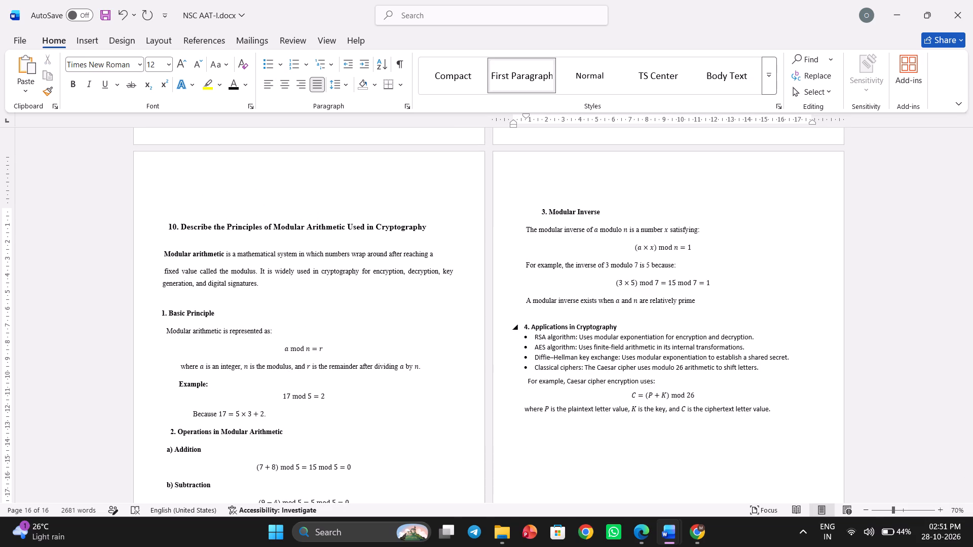
key("ctrl+z")
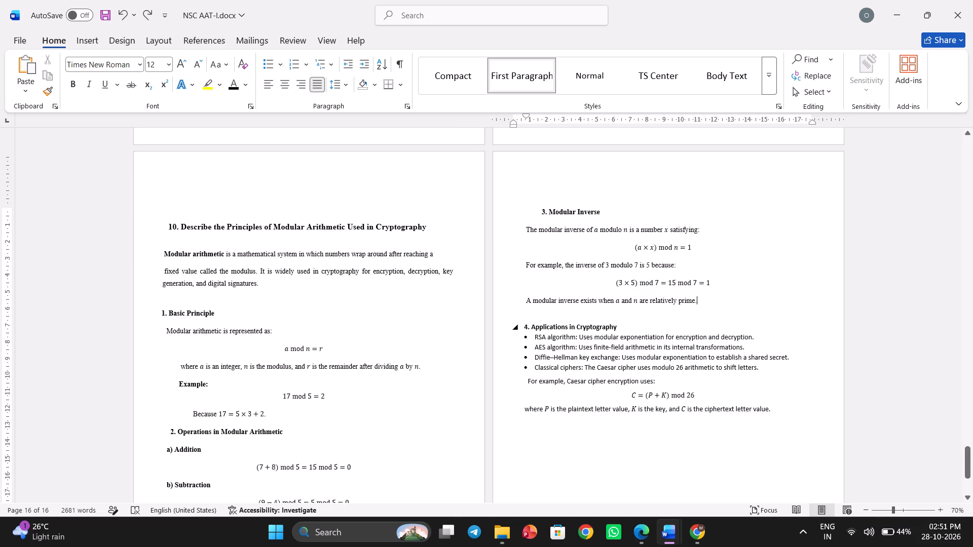
Remove the first-line indent from the "3. Modular Inverse" heading.
left_click_drag(685, 438, 533, 185)
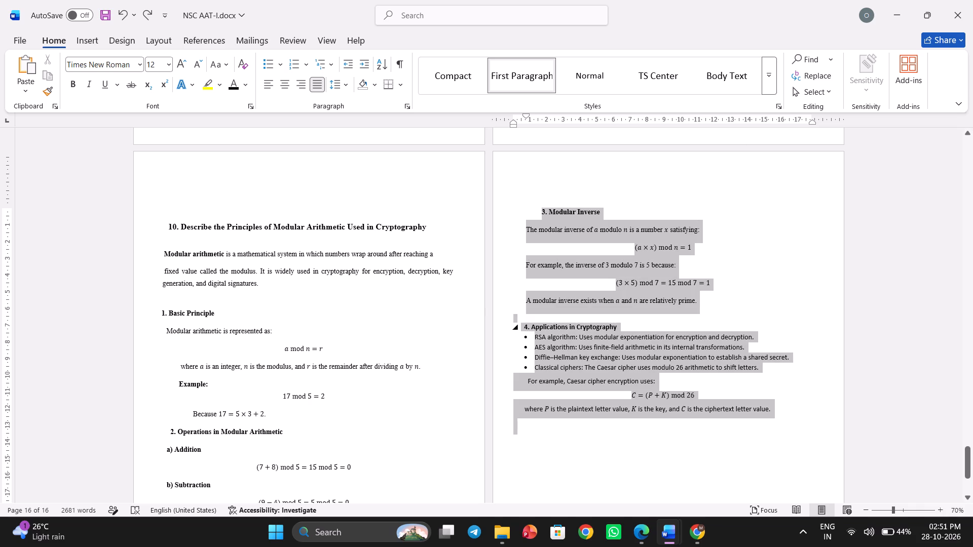
left_click(533, 185)
key("BackSpace")
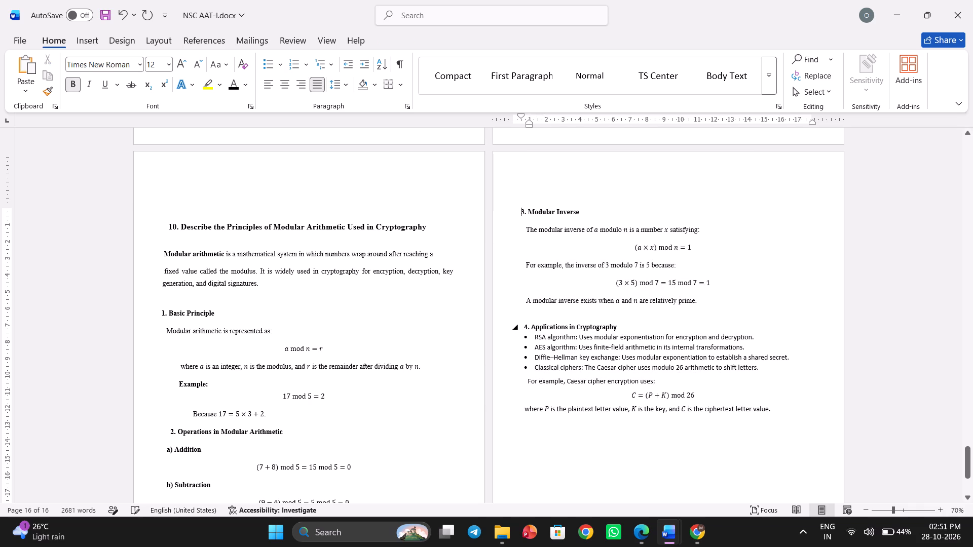
Format the text from the Modular Inverse heading through the end of Applications in Cryptography in Times New Roman with 1.5 line spacing.
left_click_drag(704, 447, 568, 276)
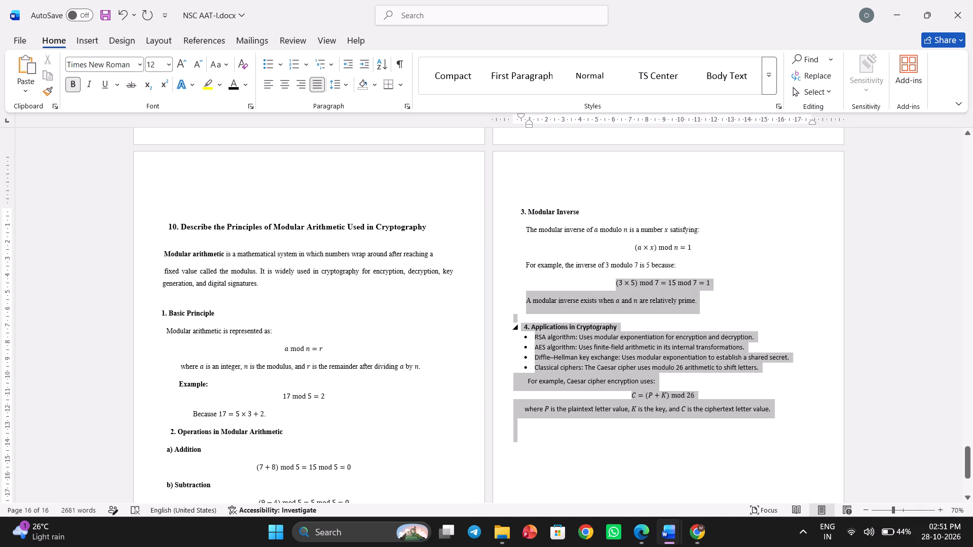
left_click_drag(568, 276, 519, 205)
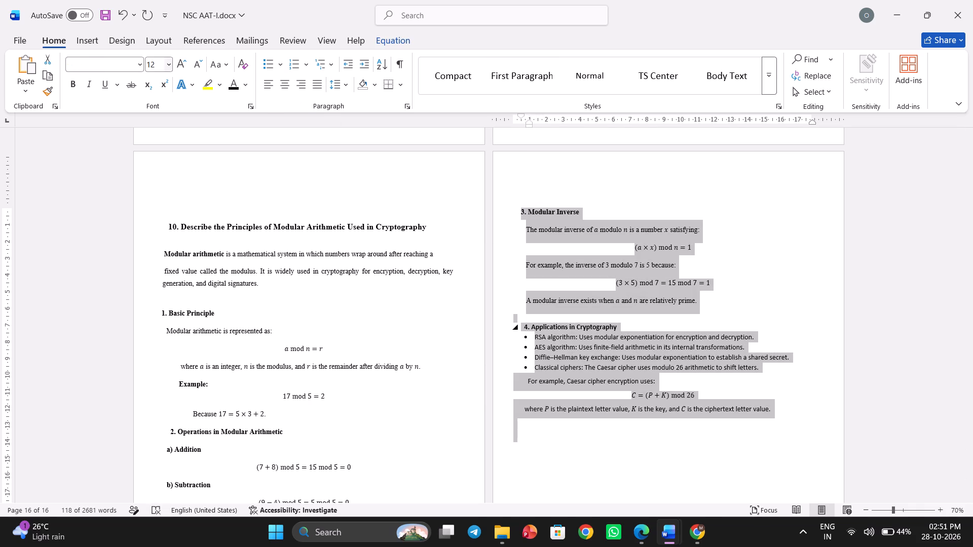
left_click(138, 62)
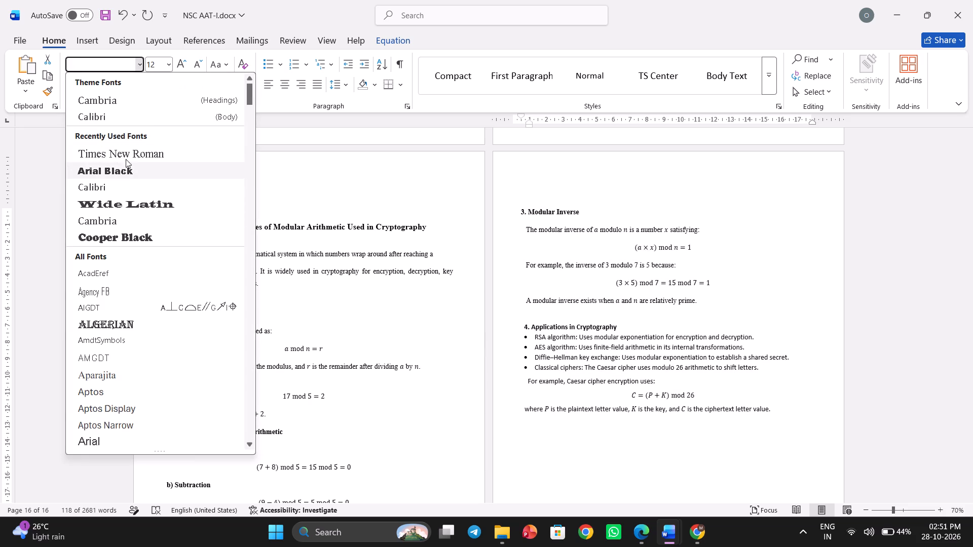
left_click(132, 151)
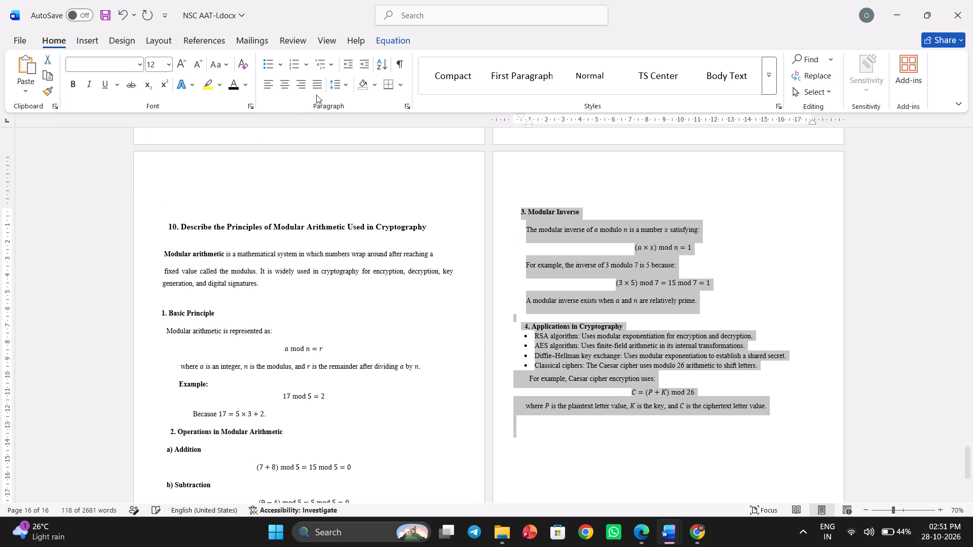
left_click(333, 91)
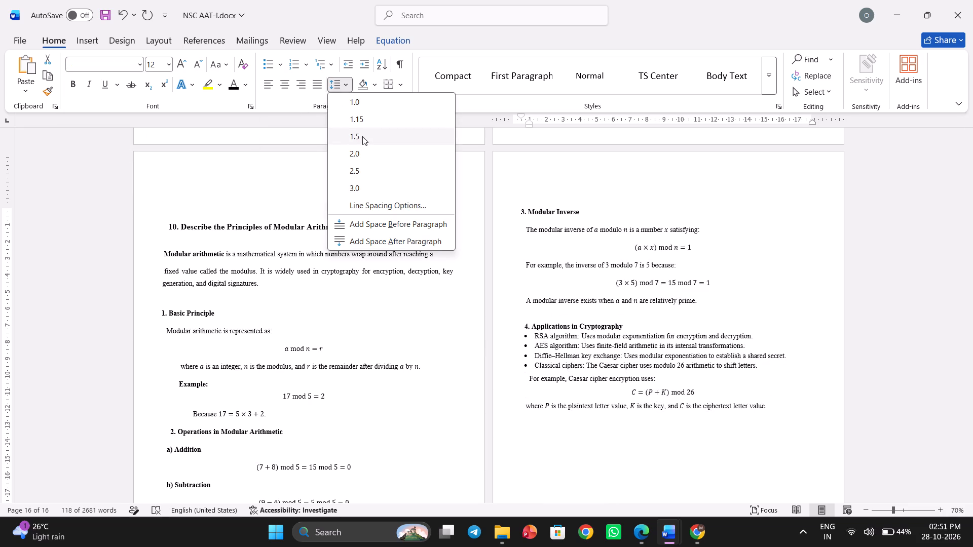
left_click(362, 136)
left_click(603, 414)
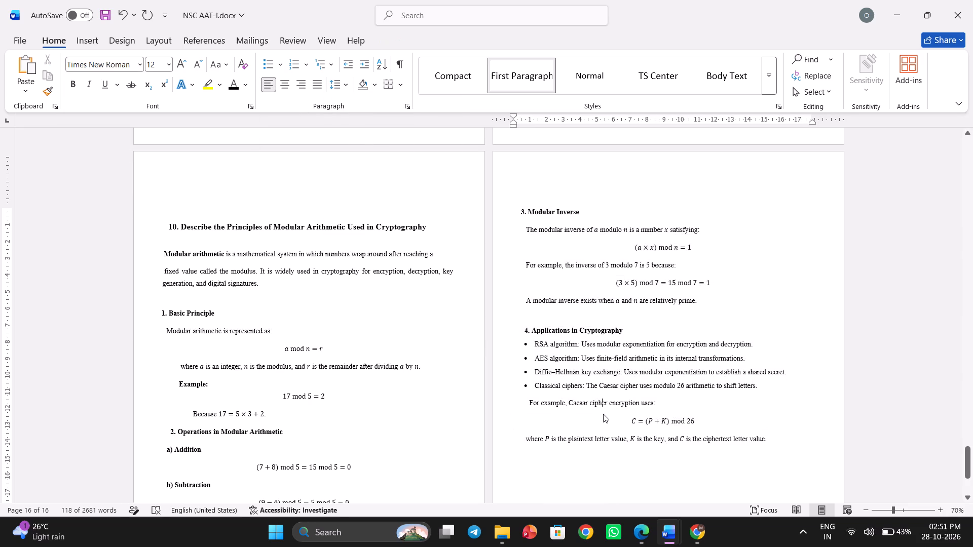
Save the document.
scroll(603, 414, "down", 1)
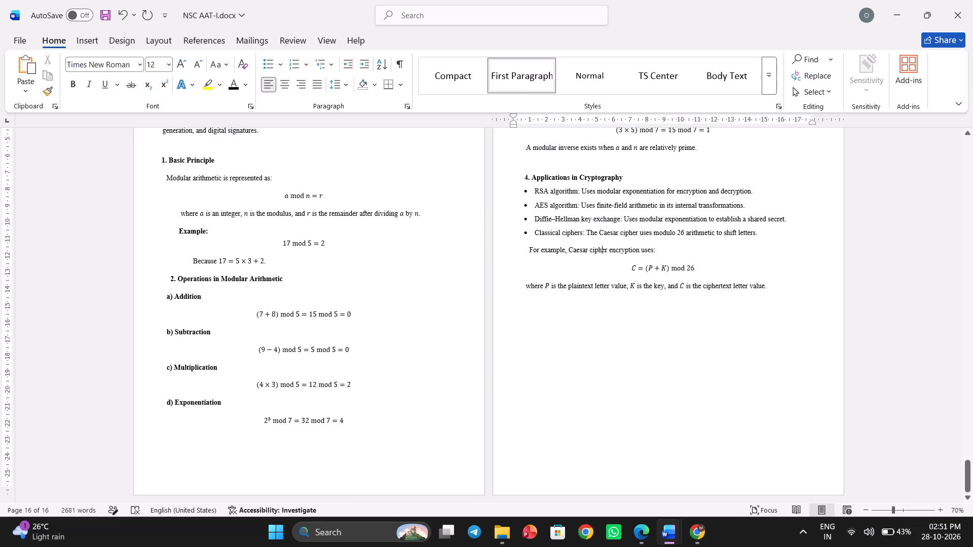
key("ctrl+s")
Review the layout of the AES and modular arithmetic answers on the last pages.
scroll(603, 414, "up", 1)
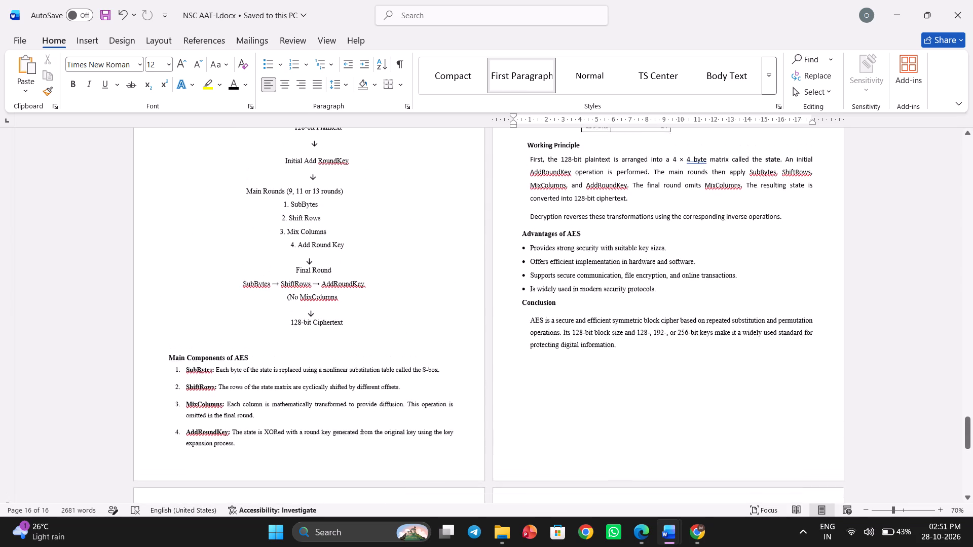
scroll(603, 414, "up", 3)
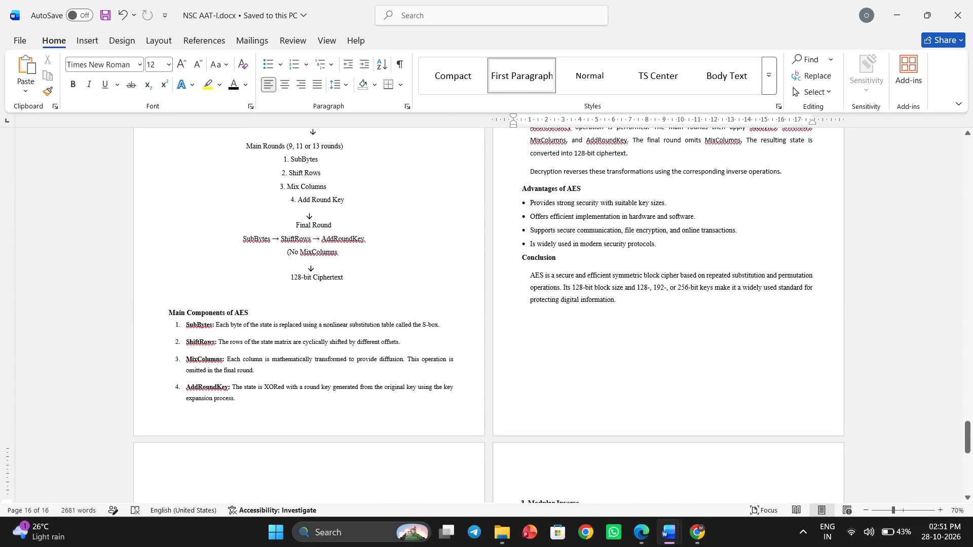
scroll(603, 414, "down", 1)
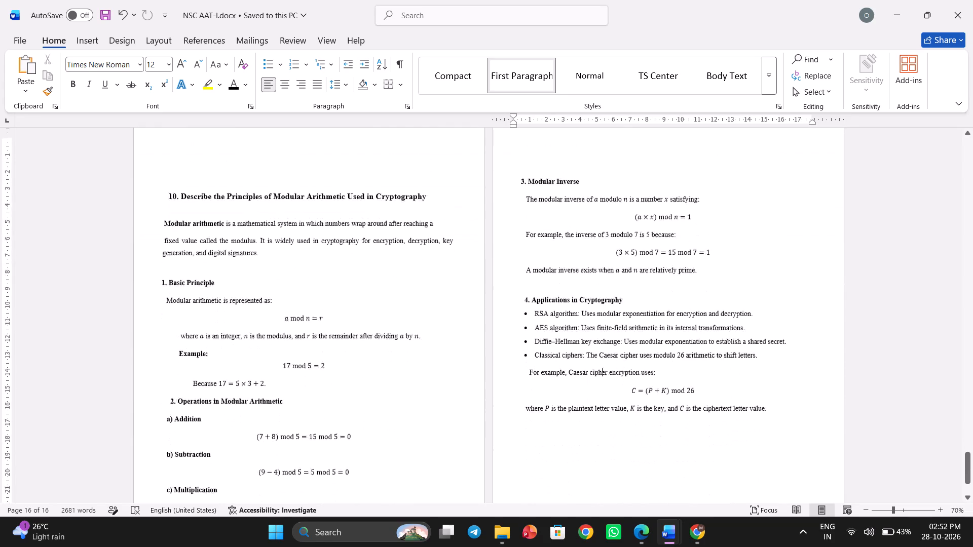
scroll(603, 414, "down", 2)
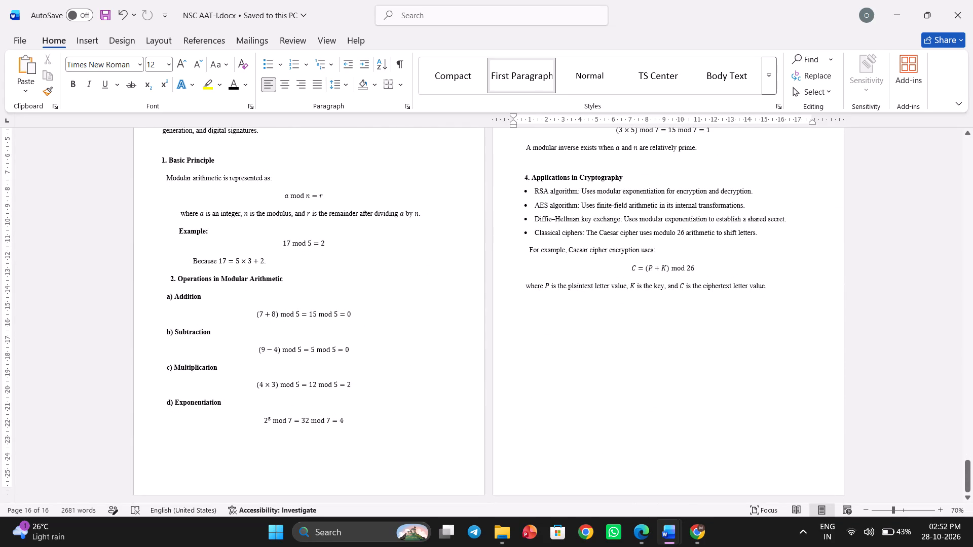
scroll(603, 414, "down", 1)
Delete the extra blank lines between the DES diagram's 64-bit Ciphertext label and the Steps in DES Encryption heading.
scroll(603, 414, "up", 1)
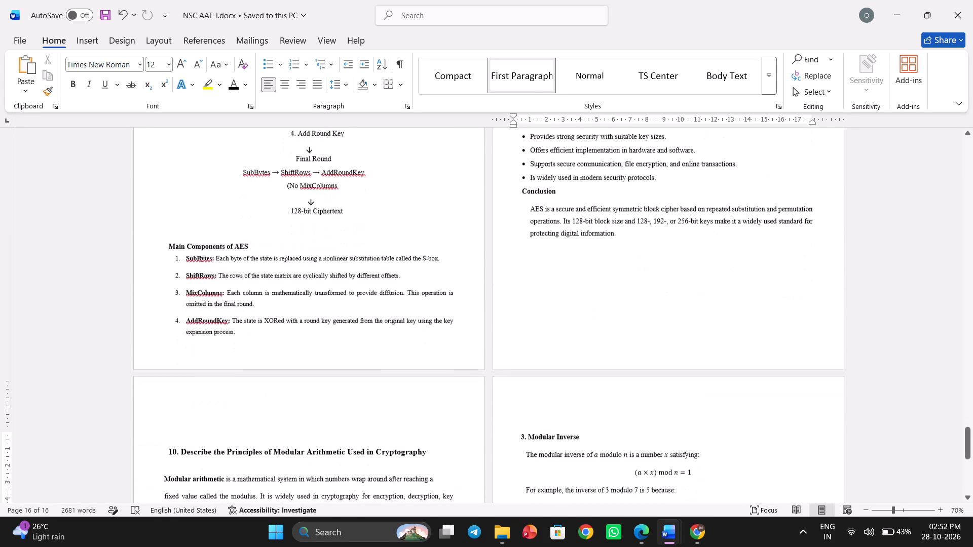
scroll(603, 414, "up", 2)
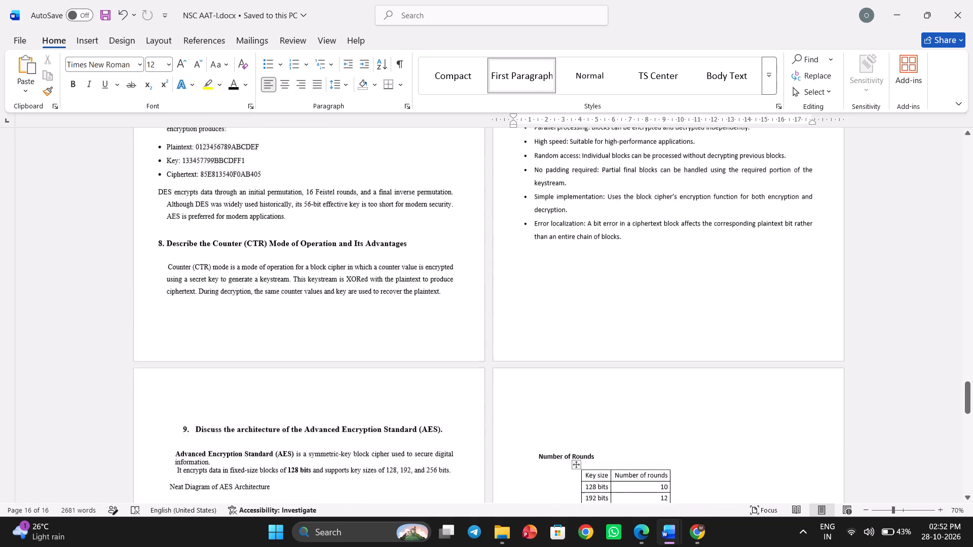
scroll(603, 414, "up", 2)
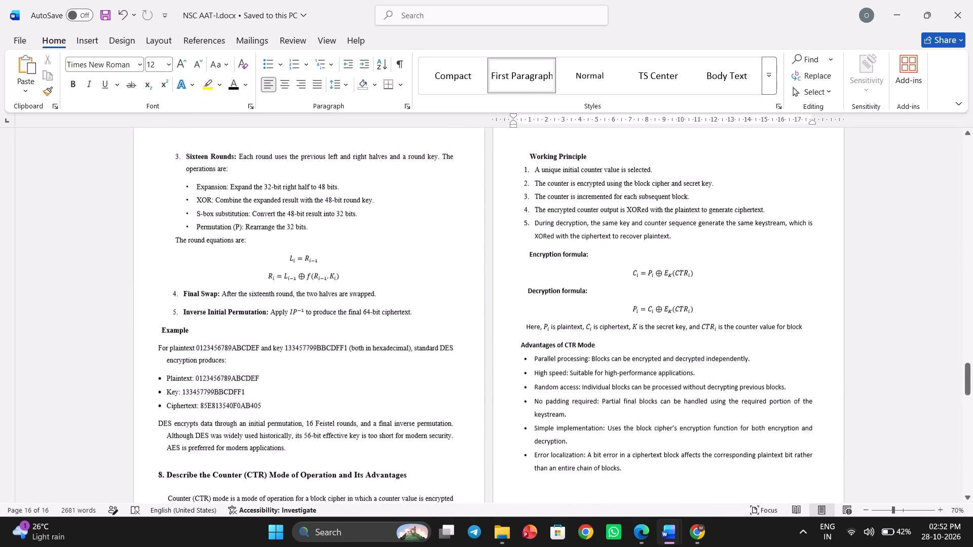
scroll(603, 414, "up", 1)
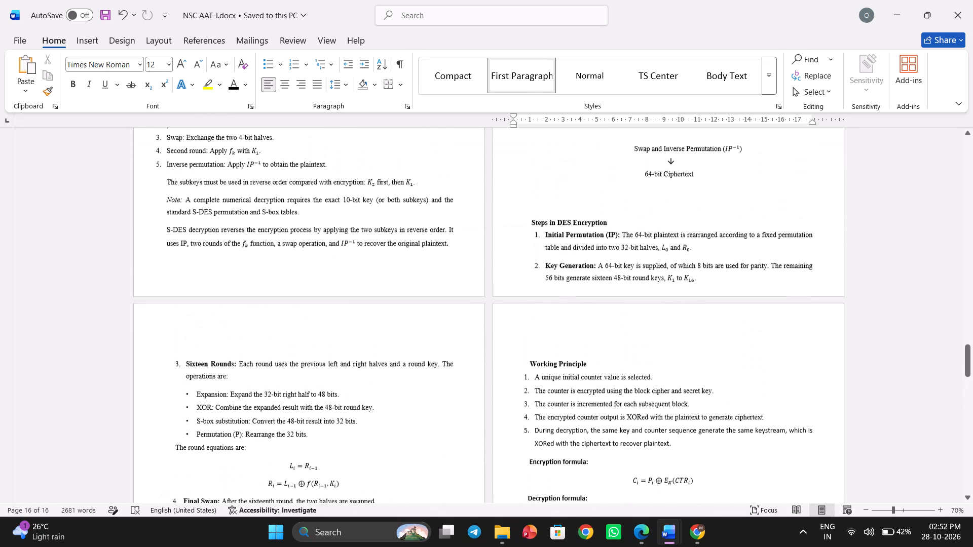
left_click(597, 200)
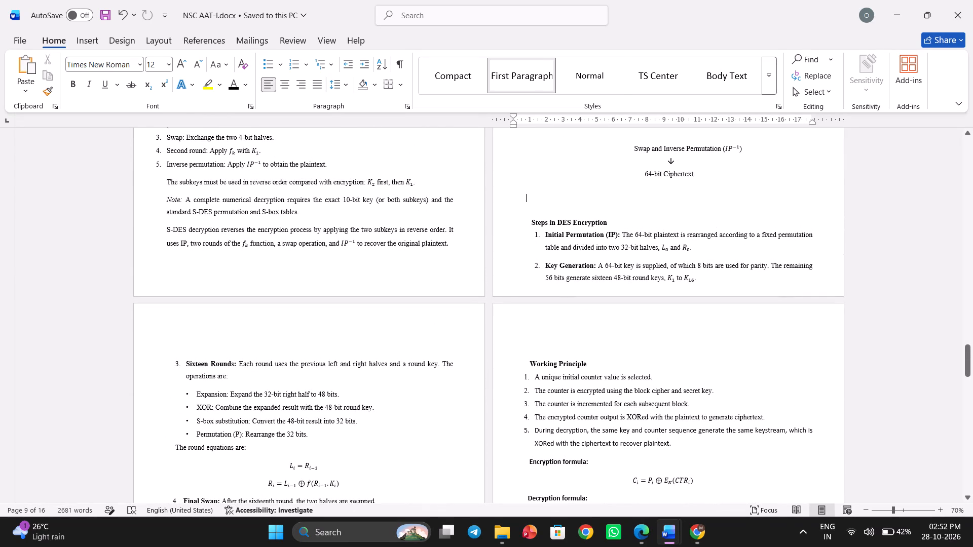
key("BackSpace")
key("BackSpace")
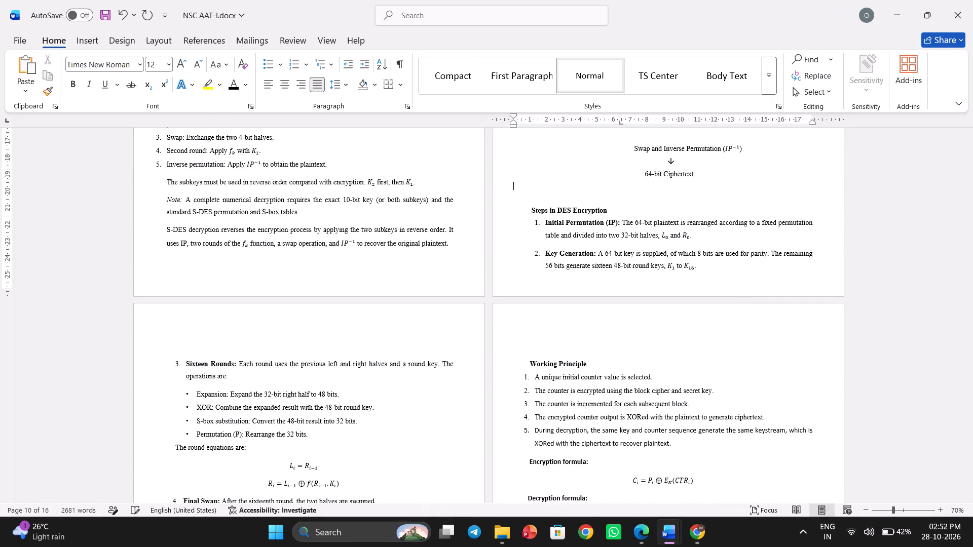
key("BackSpace")
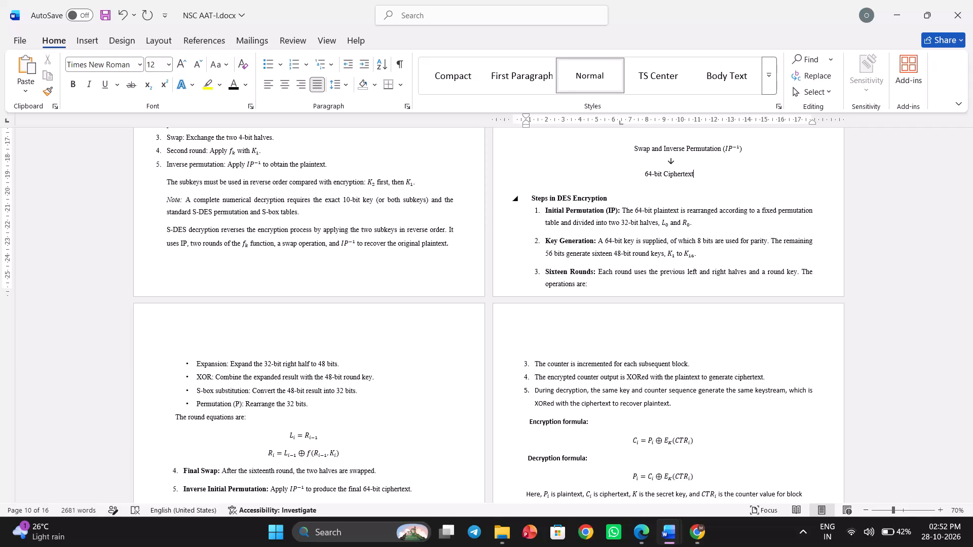
Insert an unnumbered blank line after the Key Generation item to move Sixteen Rounds to the following page, and save the document.
left_click(704, 257)
key("Return")
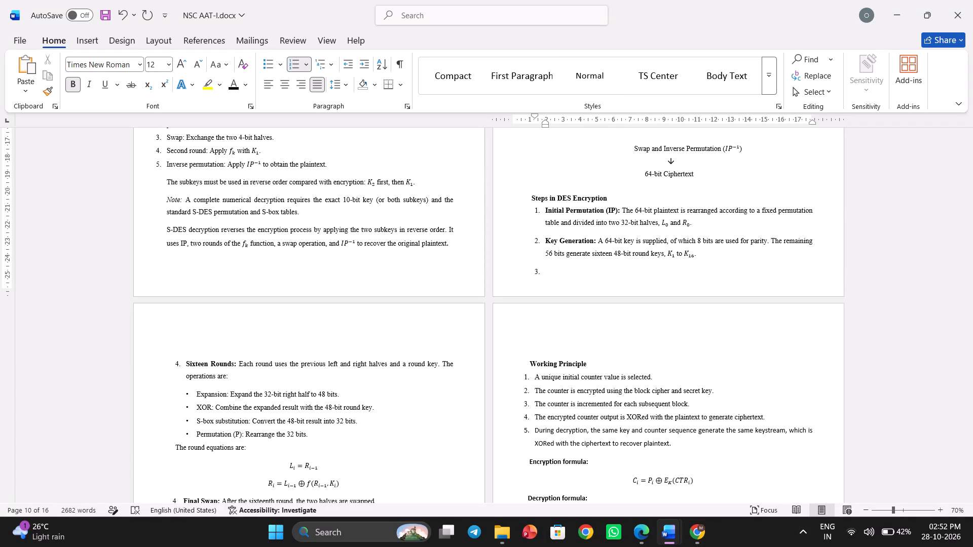
key("BackSpace")
key("ctrl+s")
Delete extra blank lines above the question 7 heading on the DES encryption process.
scroll(664, 364, "down", 1)
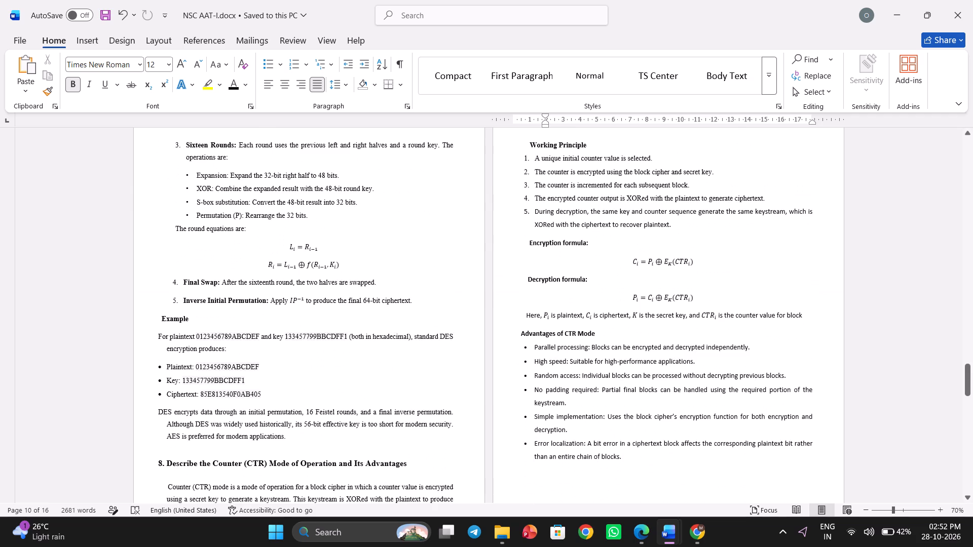
scroll(664, 364, "down", 2)
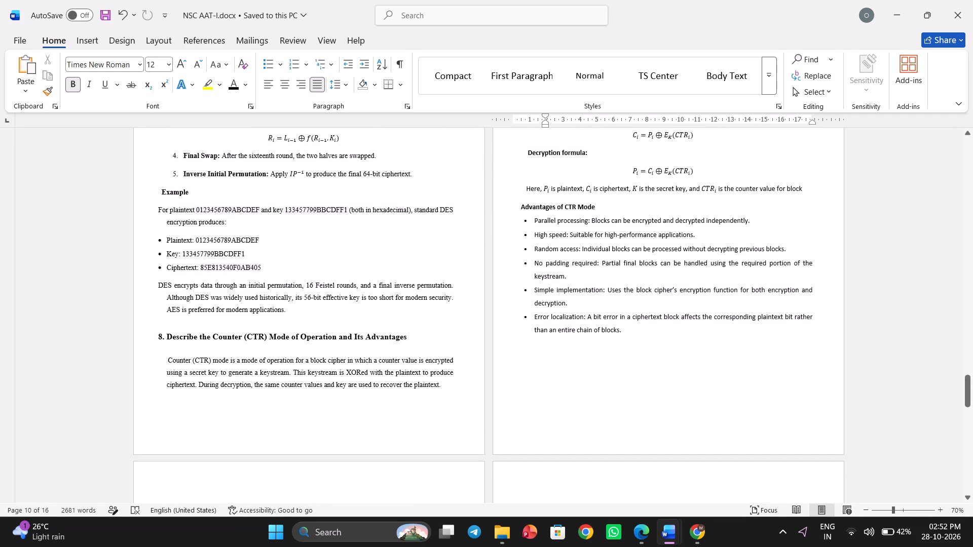
scroll(590, 447, "up", 1)
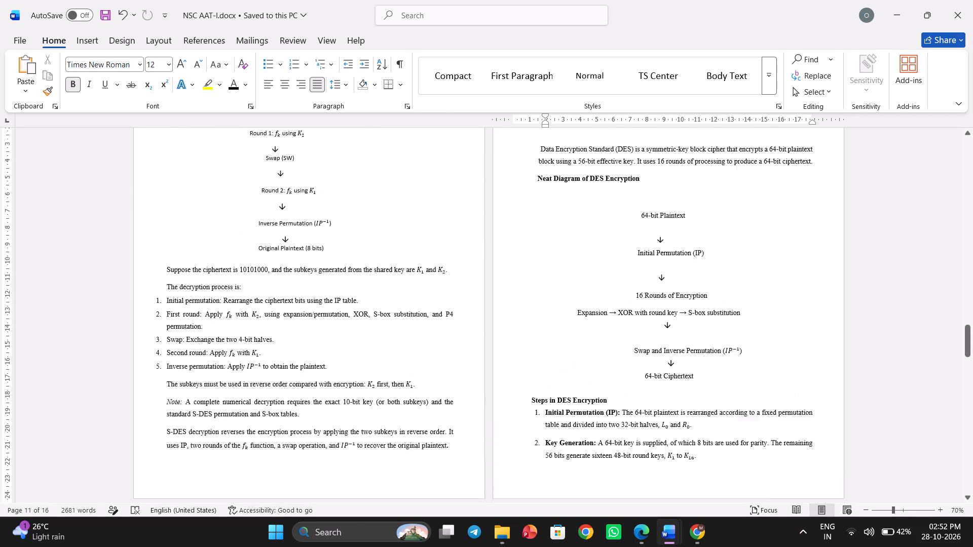
scroll(590, 447, "up", 1)
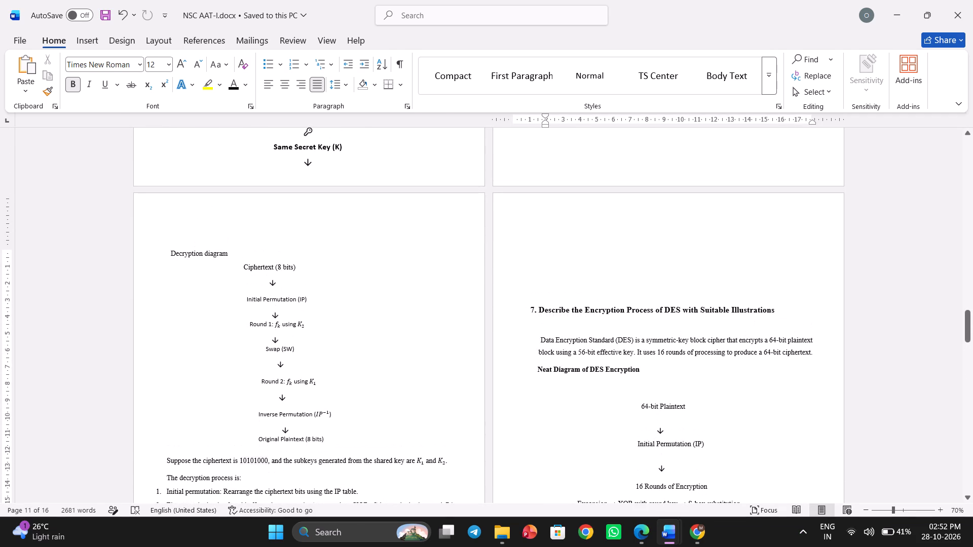
left_click_drag(544, 281, 537, 233)
key("BackSpace")
key("BackSpace")
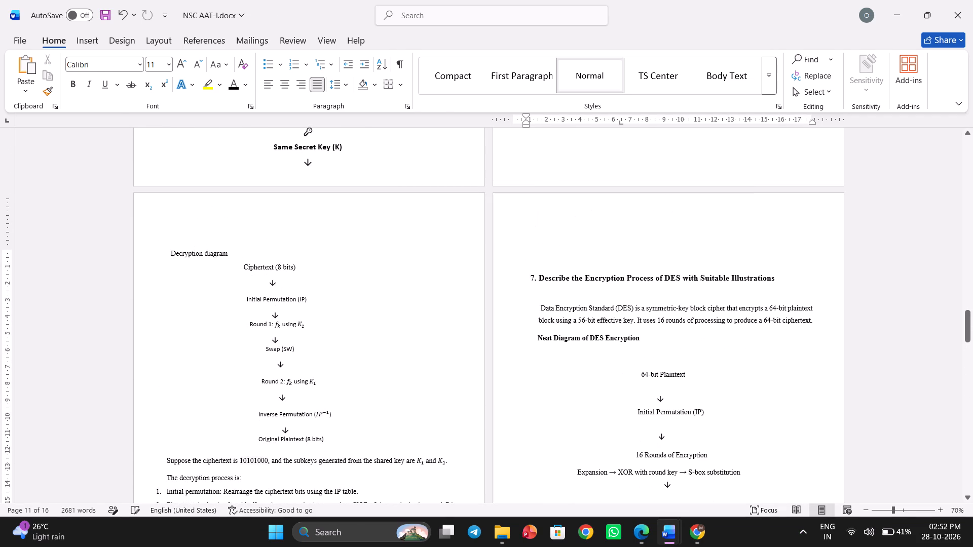
Delete one more blank line above the question 7 heading on the DES encryption process.
key("BackSpace")
Delete the empty line above the question 4 heading on security policies in organizations.
scroll(537, 233, "up", 1)
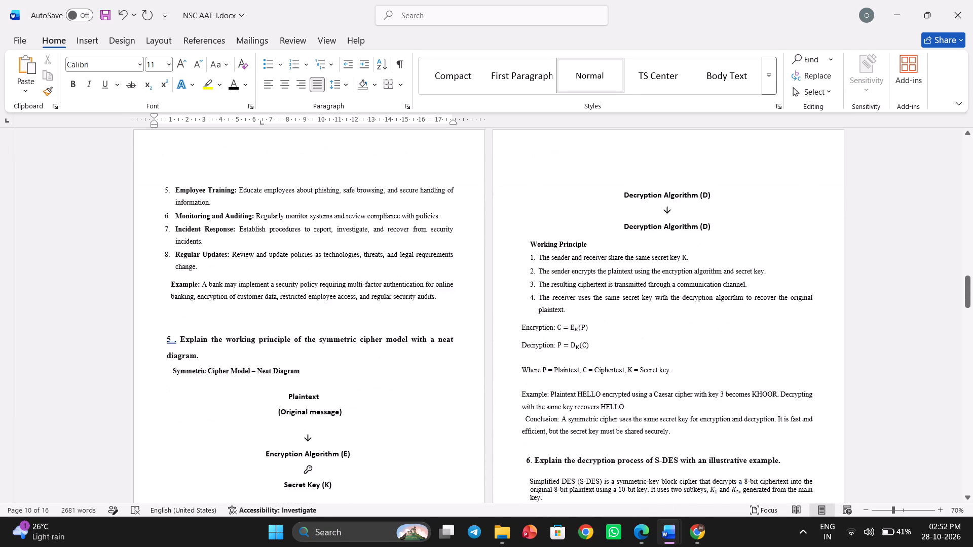
scroll(537, 233, "up", 1)
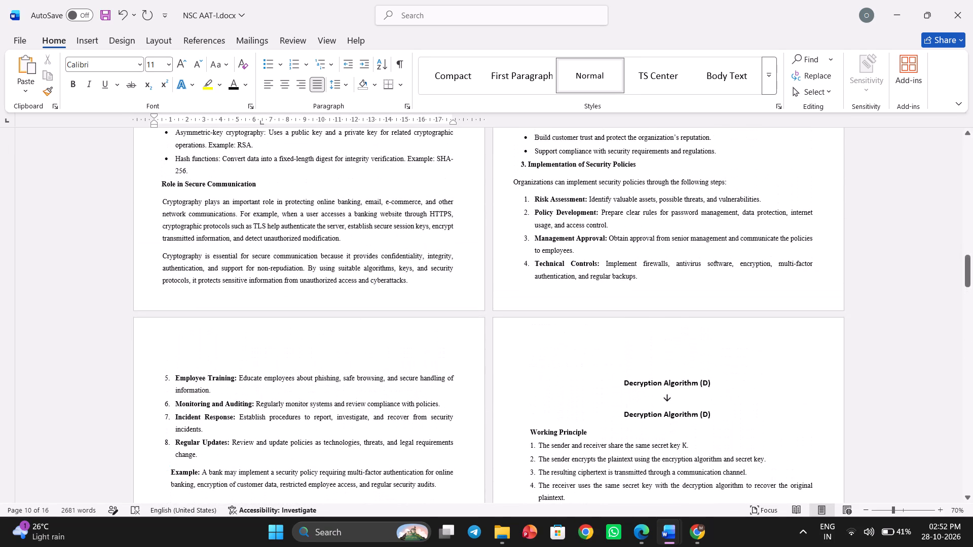
scroll(537, 233, "up", 1)
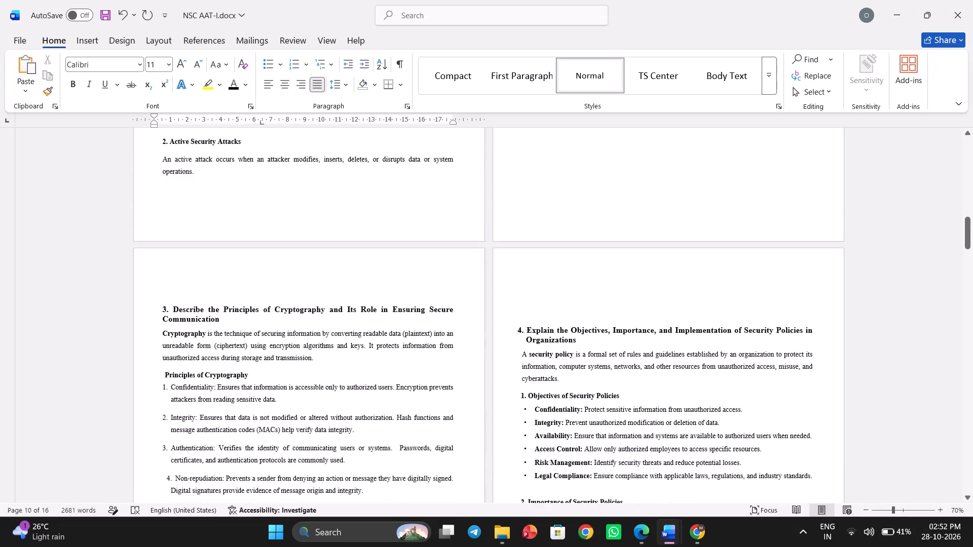
left_click(572, 305)
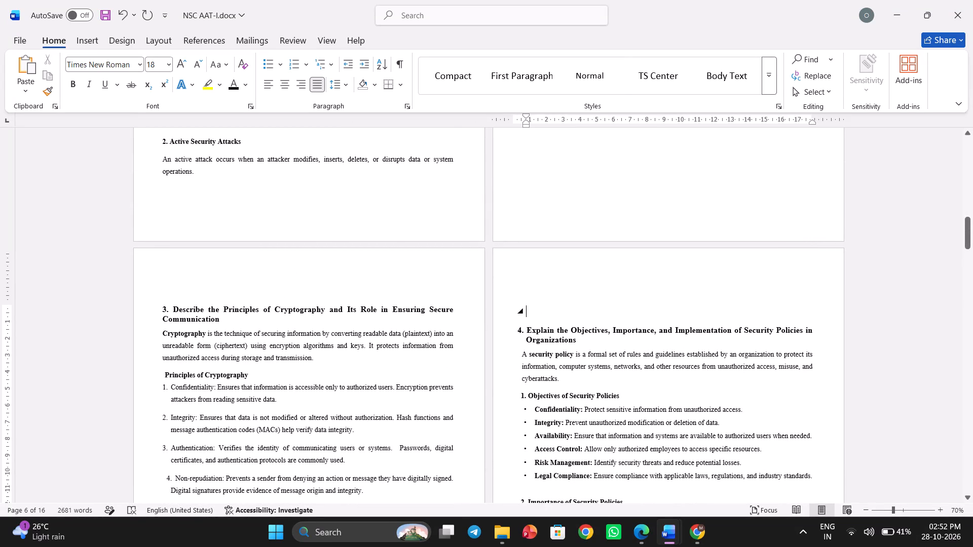
key("BackSpace")
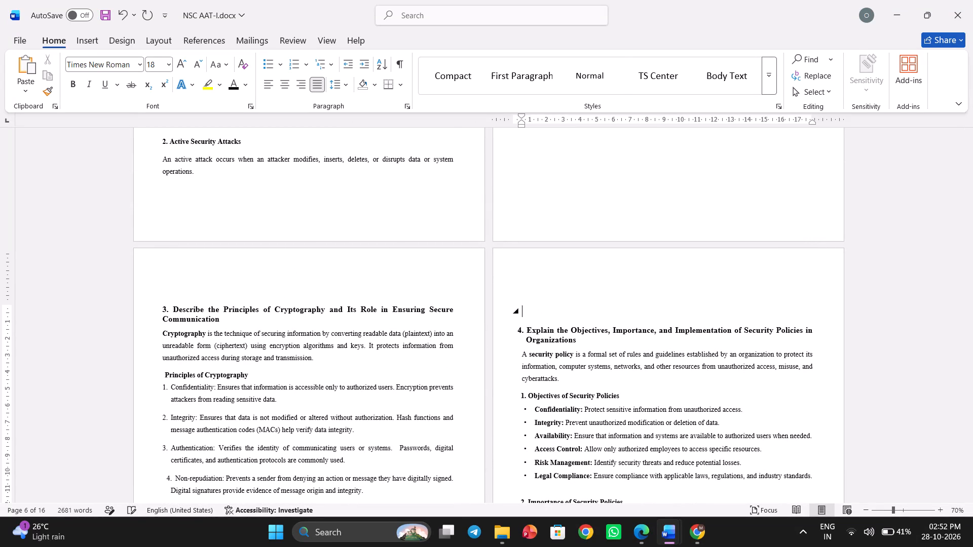
key("BackSpace")
key("BackSpace")
Insert two blank lines above the Vigenère Cipher item in the substitution ciphers answer to move it to the following page.
scroll(572, 305, "up", 1)
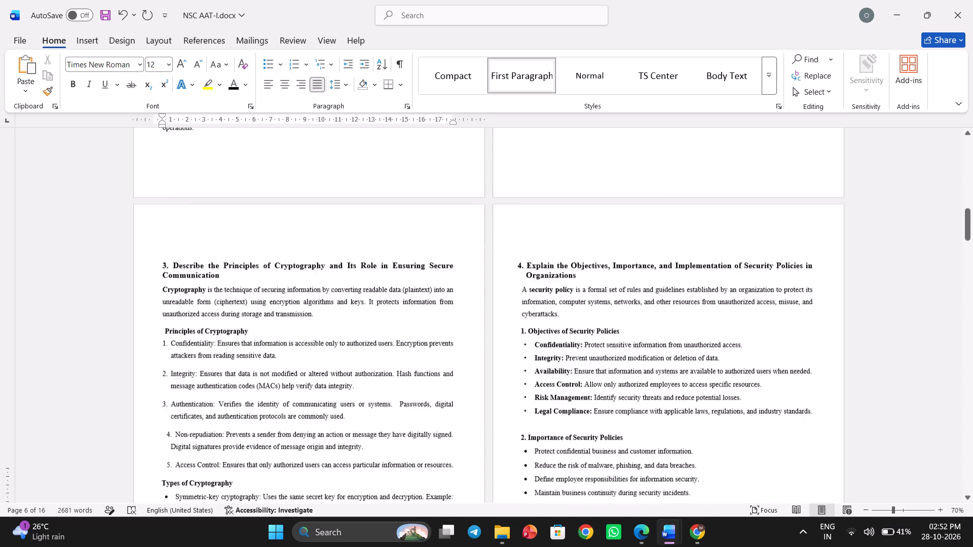
scroll(572, 305, "up", 1)
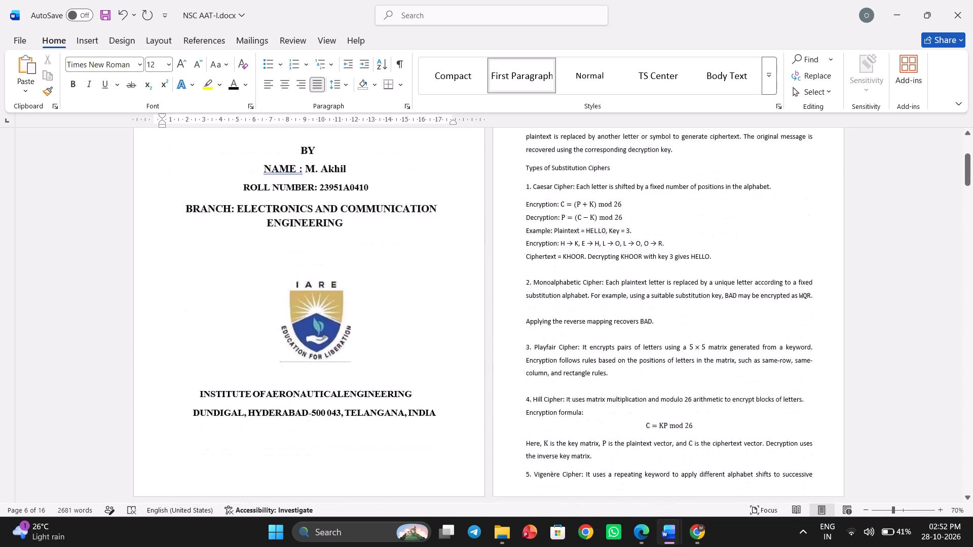
scroll(572, 305, "up", 1)
left_click(623, 371)
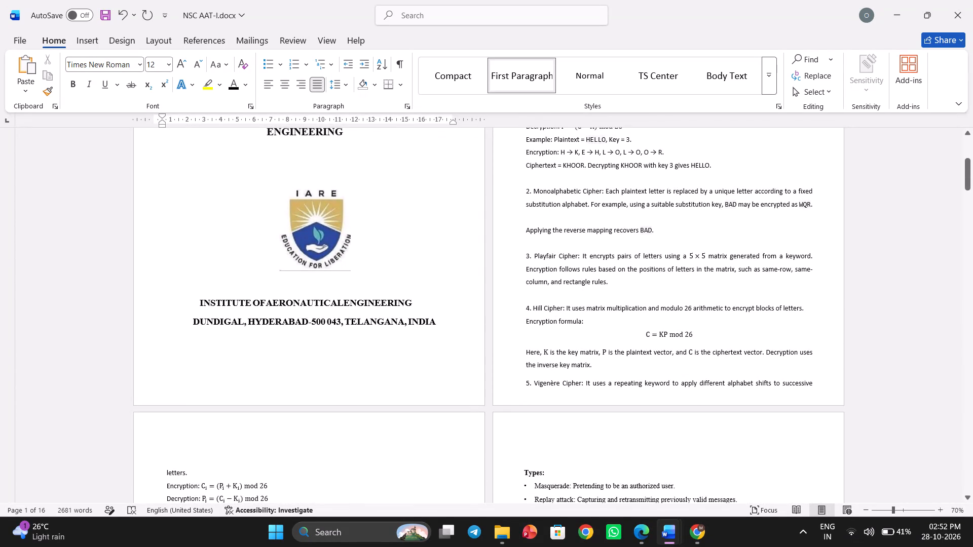
key("Return")
key("Return")
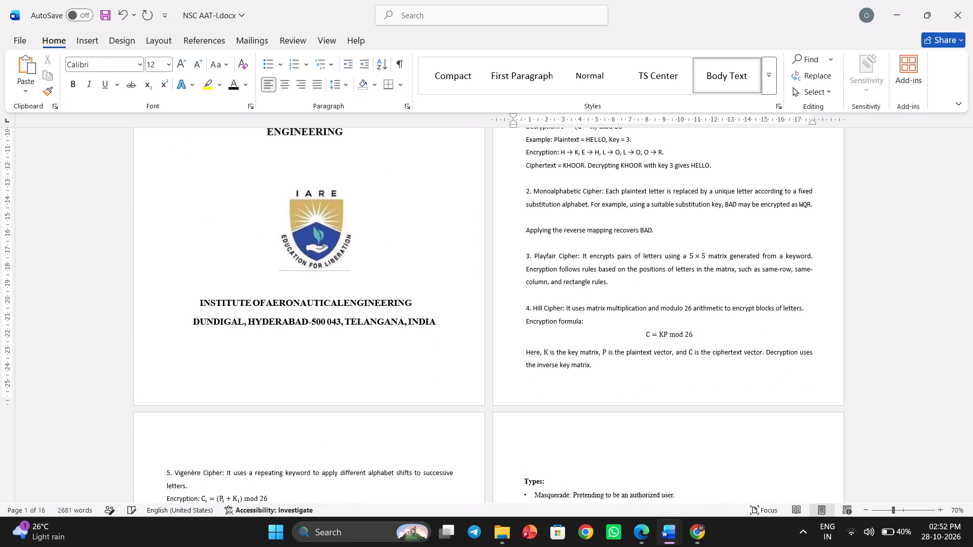
Review the layout of the security attacks answer and the cryptography principles answer, including the Cryptography definition paragraph.
scroll(623, 371, "down", 1)
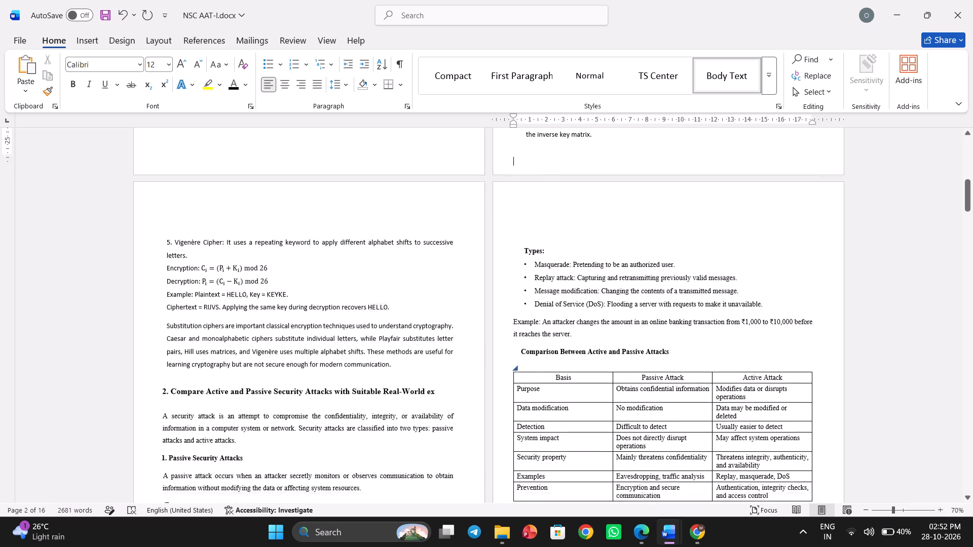
scroll(516, 353, "down", 1)
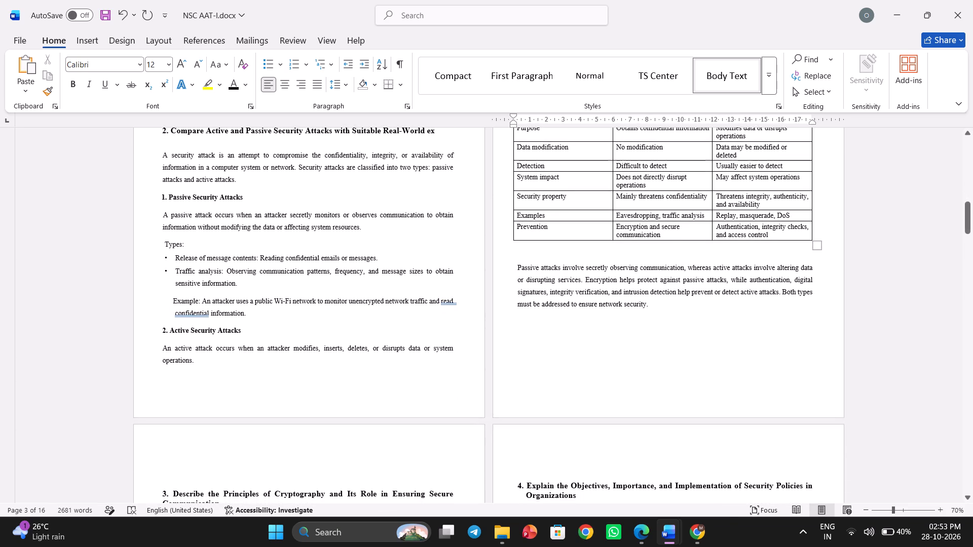
scroll(516, 353, "down", 1)
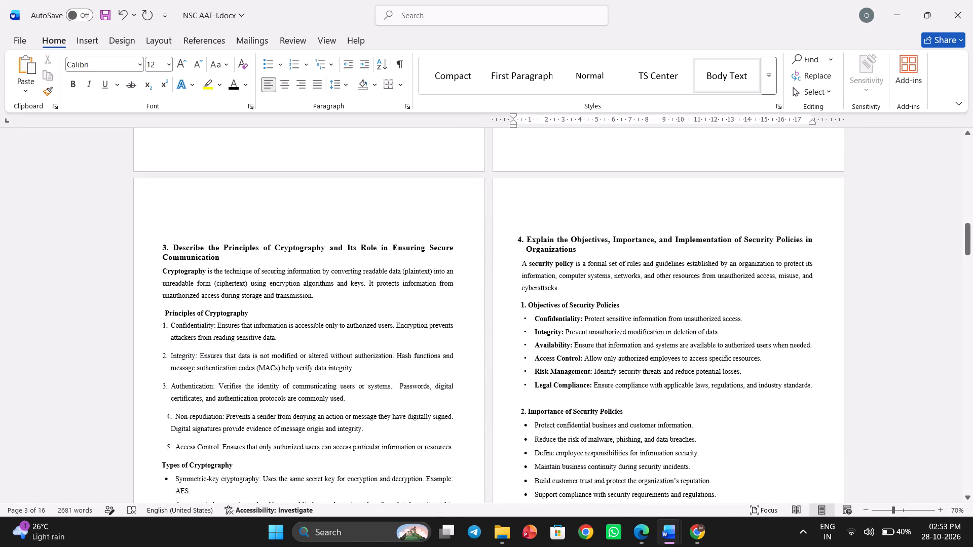
left_click_drag(156, 260, 308, 371)
left_click(308, 371)
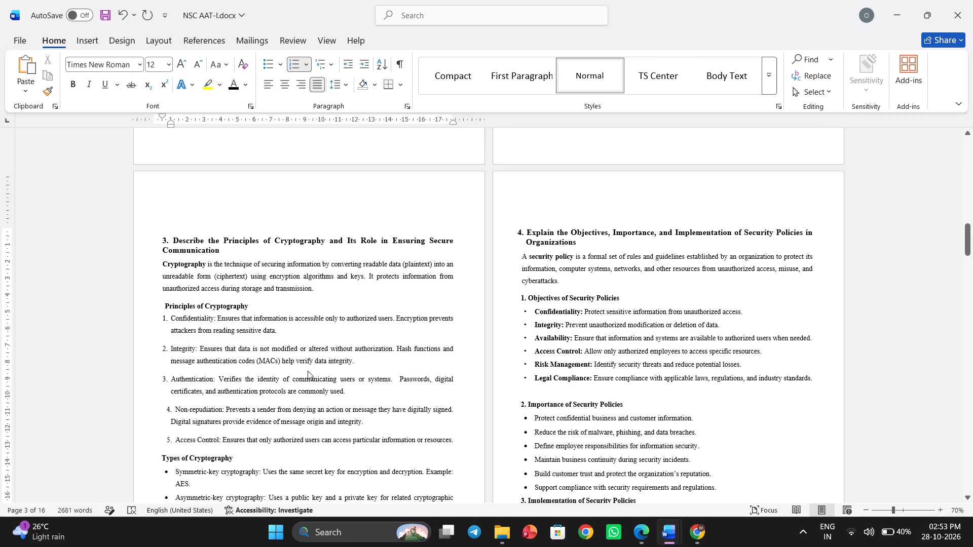
left_click_drag(320, 299, 150, 260)
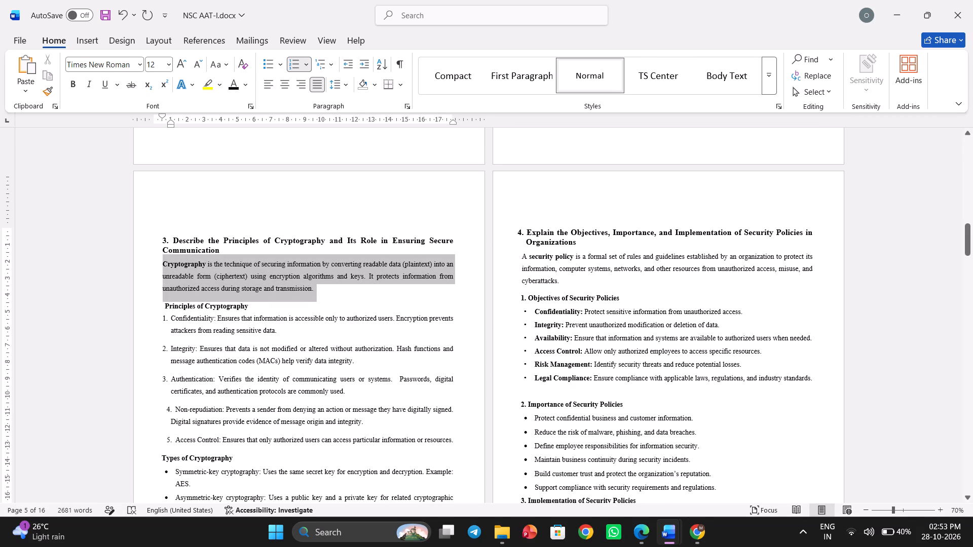
left_click_drag(150, 260, 152, 267)
left_click(283, 408)
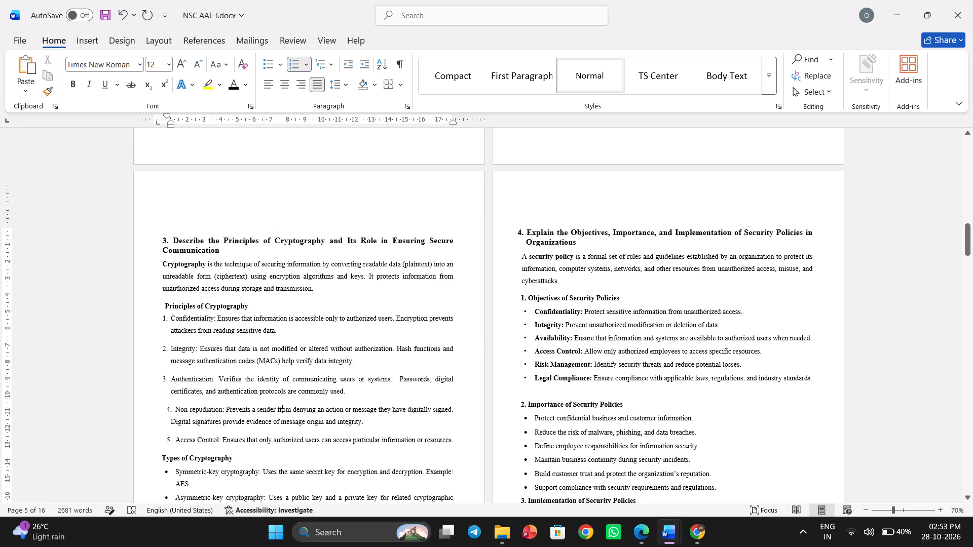
Insert four blank lines above the Decryption diagram label in the S-DES answer to move it to the following page with its diagram.
scroll(363, 462, "down", 1)
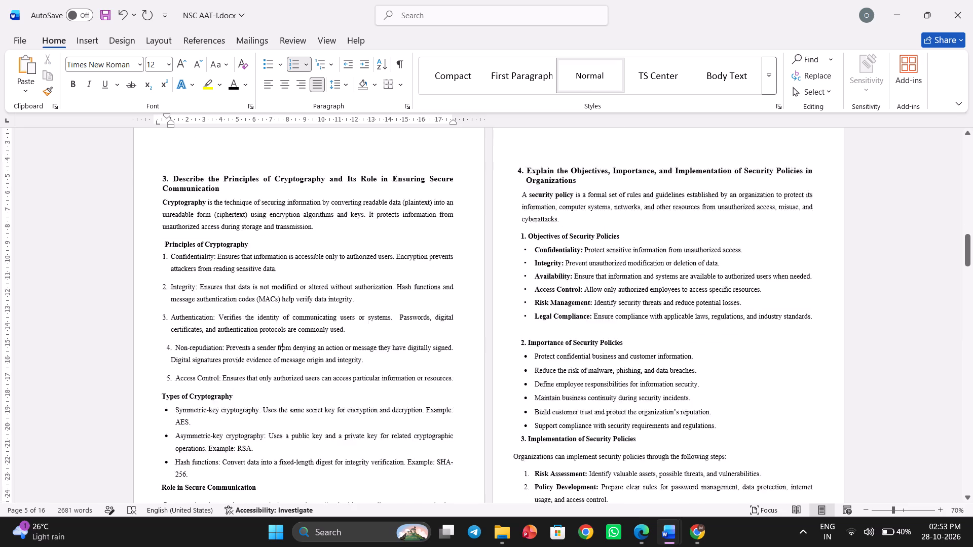
scroll(363, 462, "down", 1)
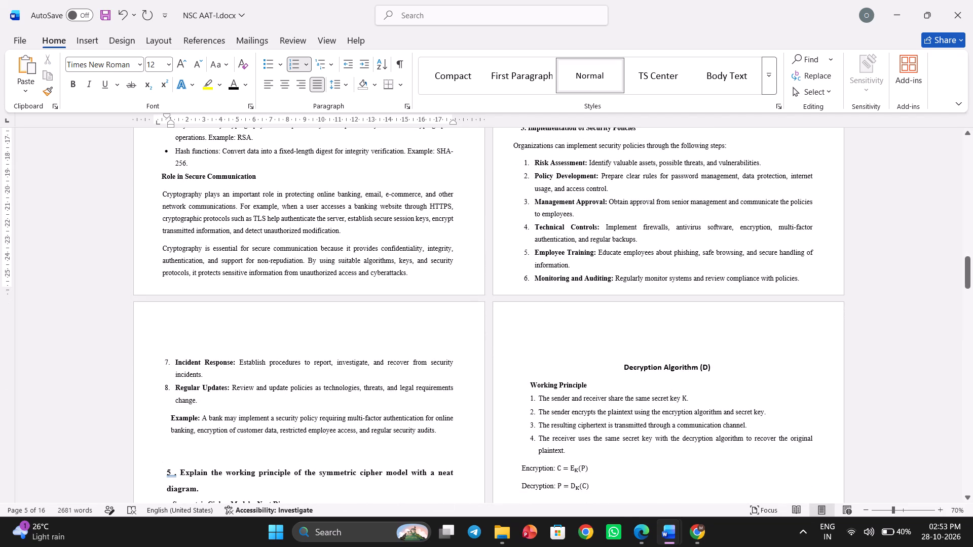
scroll(532, 446, "down", 1)
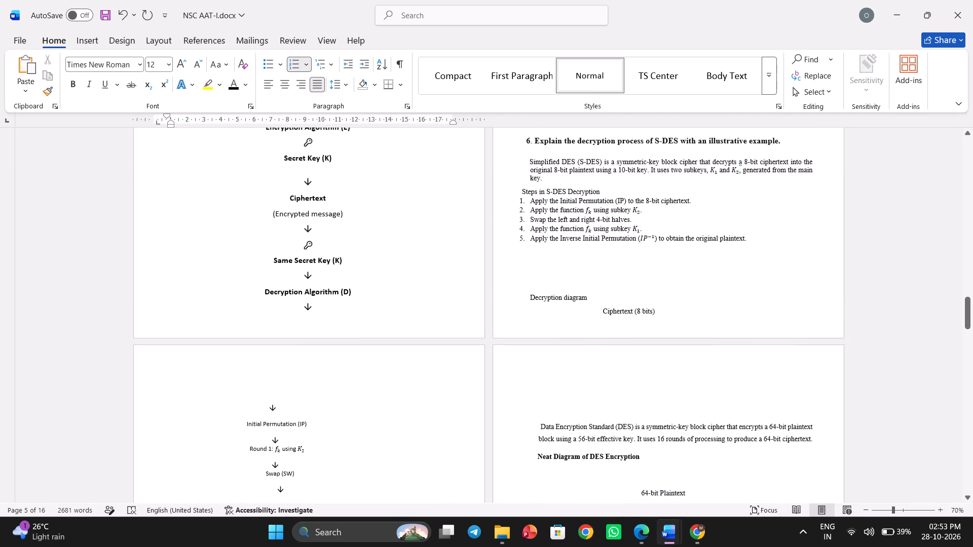
scroll(532, 446, "down", 1)
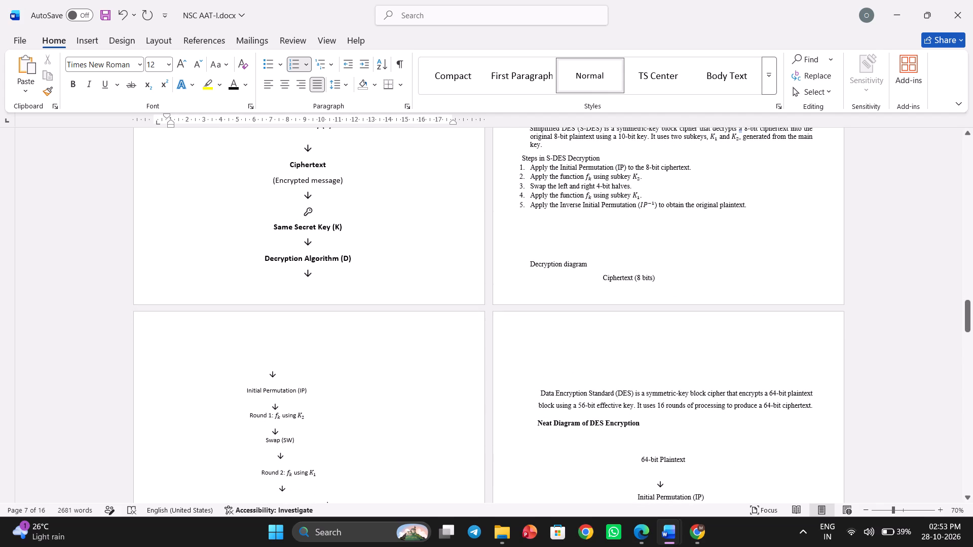
left_click(535, 251)
key("Return")
key("Return")
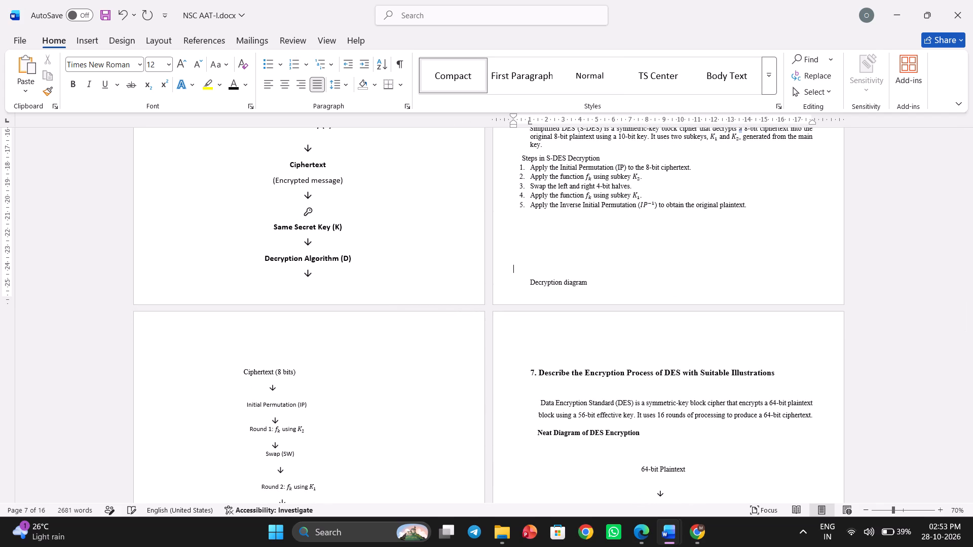
key("Return")
key("Return")
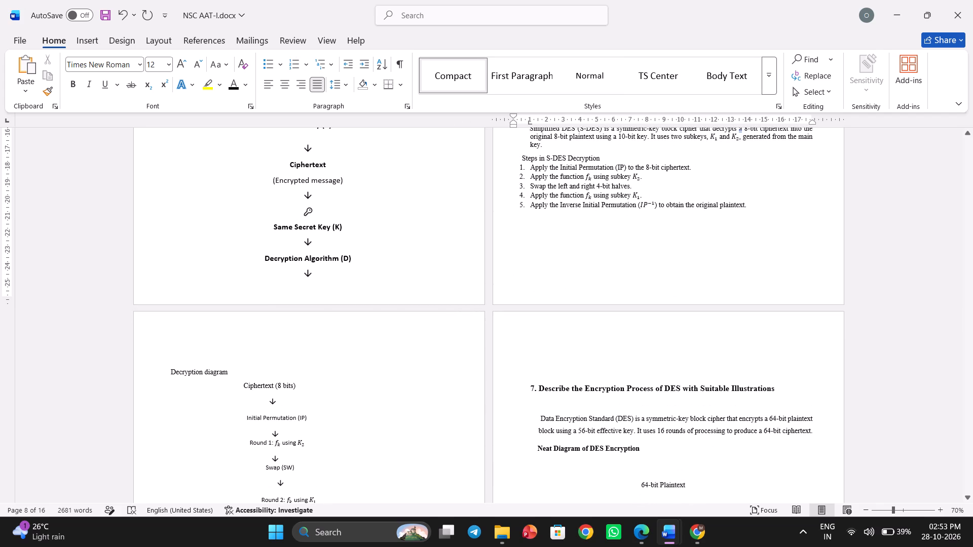
Insert two blank lines after the Key Generation item in the DES steps to move Sixteen Rounds to the following page.
scroll(476, 340, "down", 1)
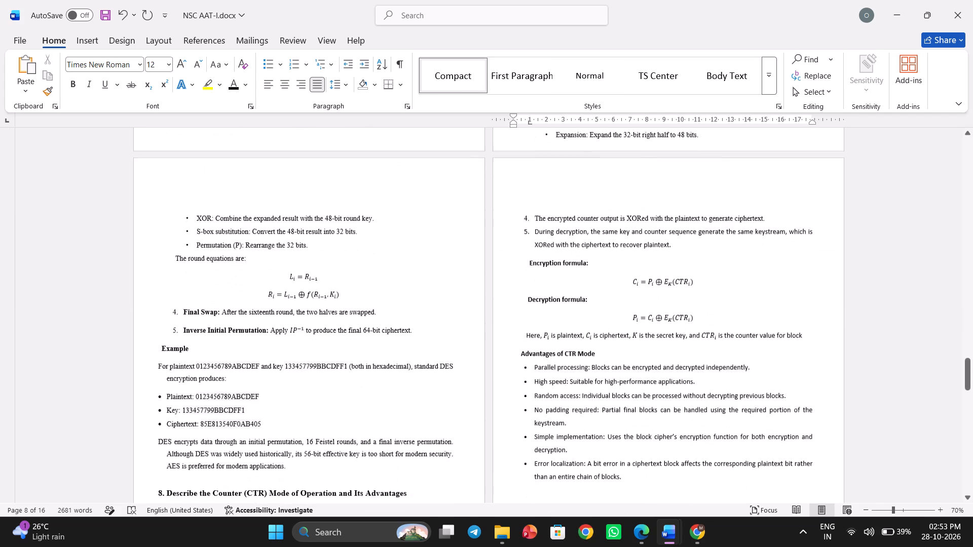
scroll(476, 340, "down", 1)
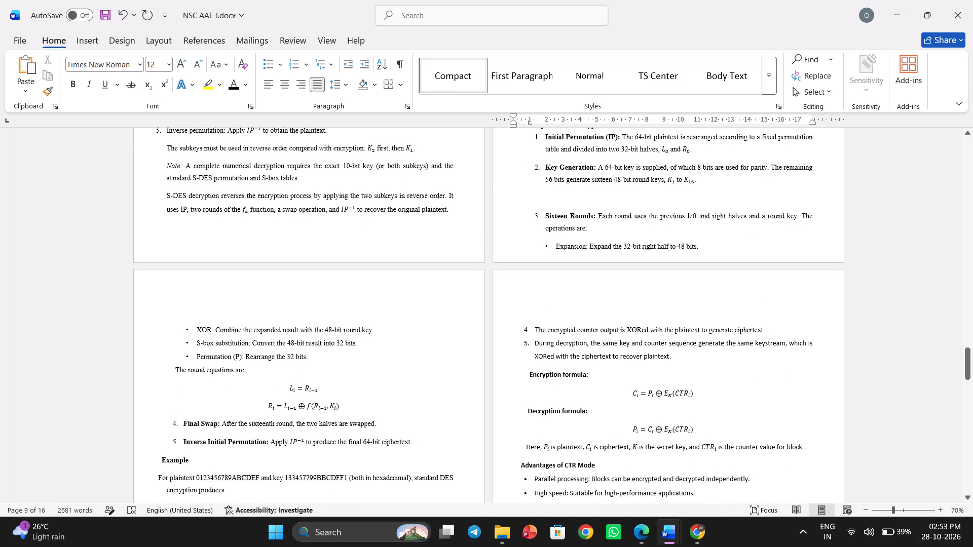
left_click(565, 198)
key("Return")
key("Return")
key("Return")
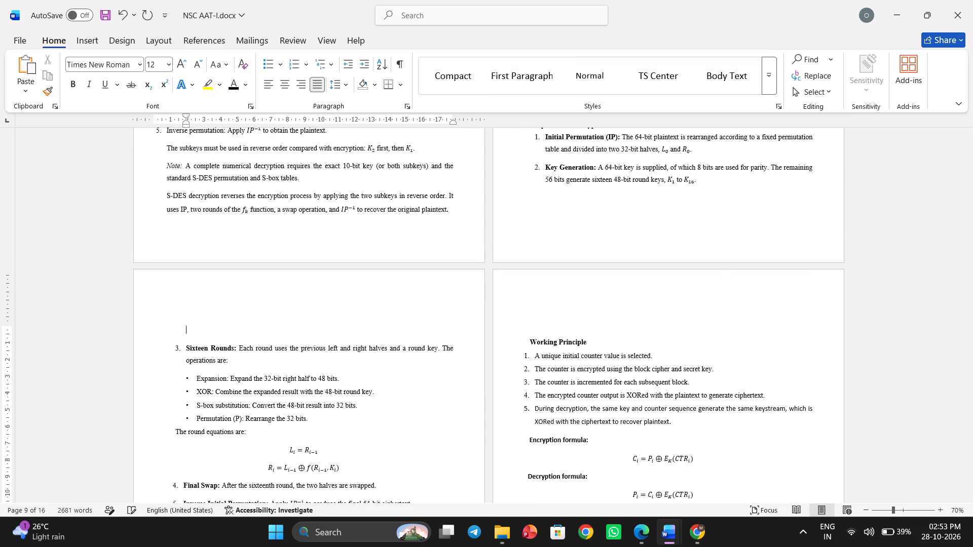
key("BackSpace")
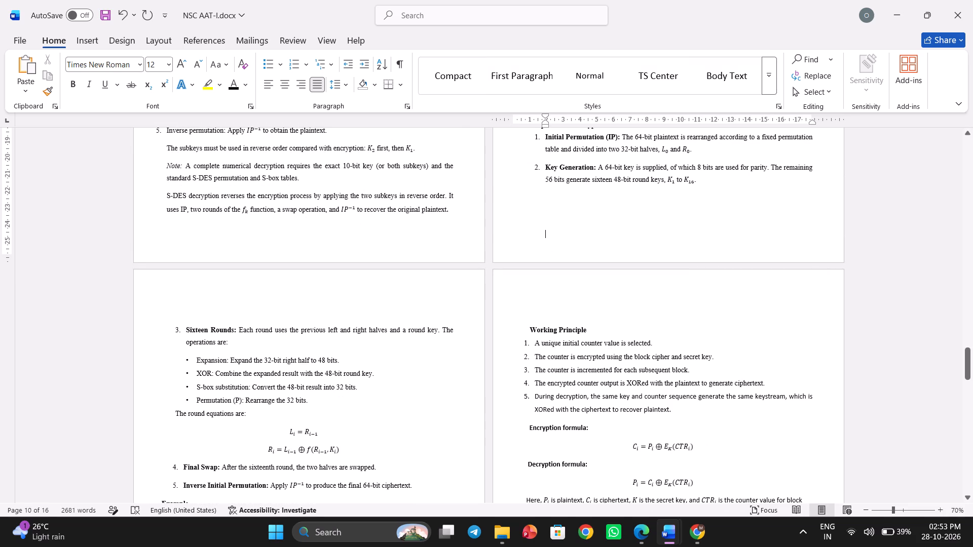
Justify the introductory AES lines under question 9 and set their line spacing to 1.5.
scroll(430, 385, "down", 1)
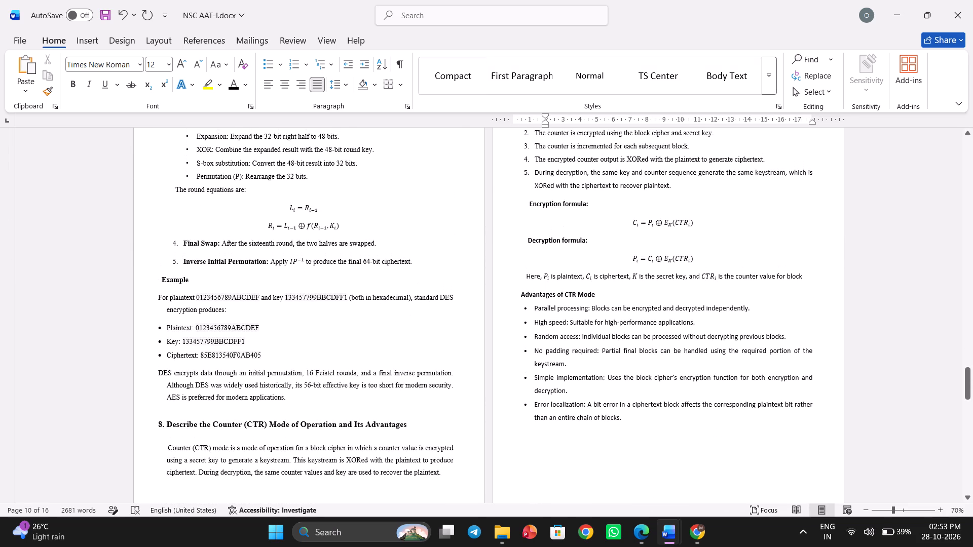
scroll(398, 302, "down", 1)
scroll(398, 302, "up", 1)
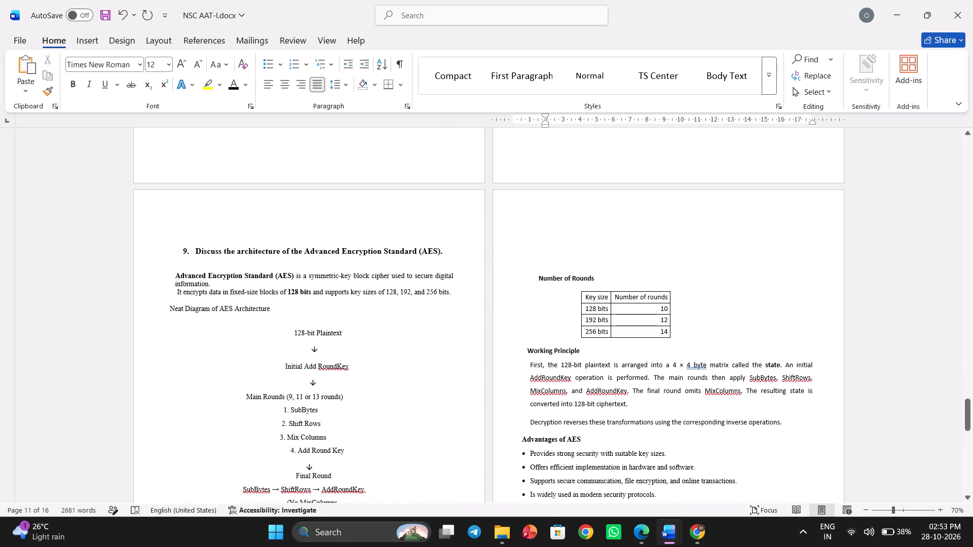
left_click_drag(271, 300, 174, 270)
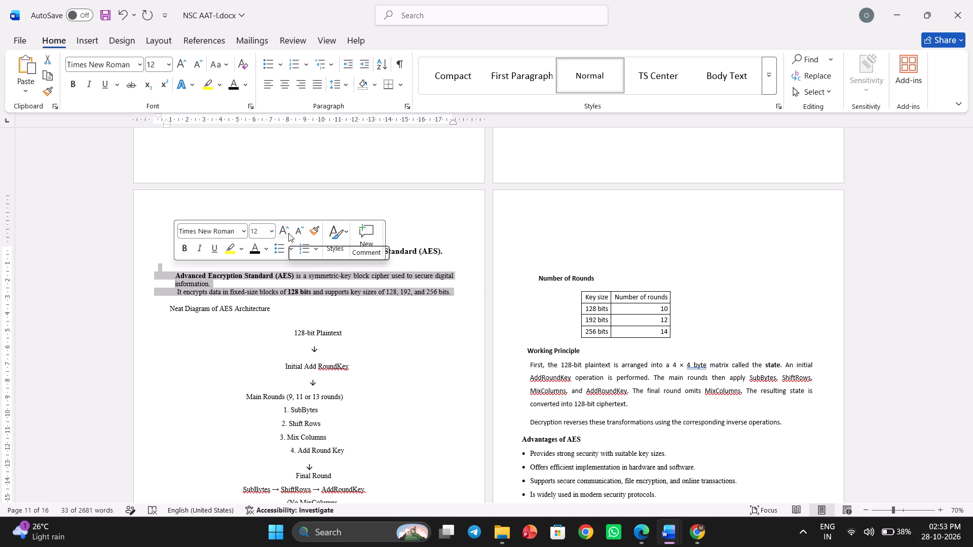
left_click(317, 85)
left_click(344, 91)
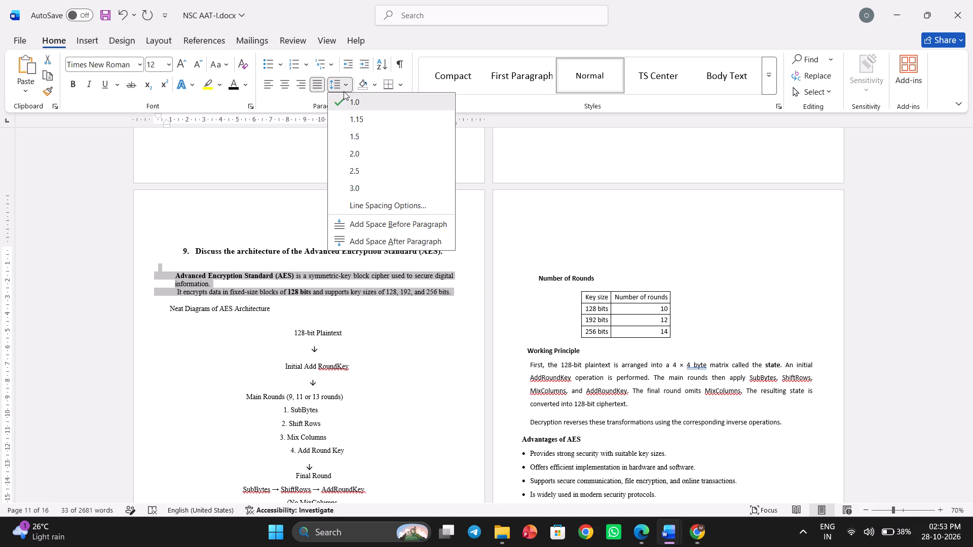
left_click(355, 134)
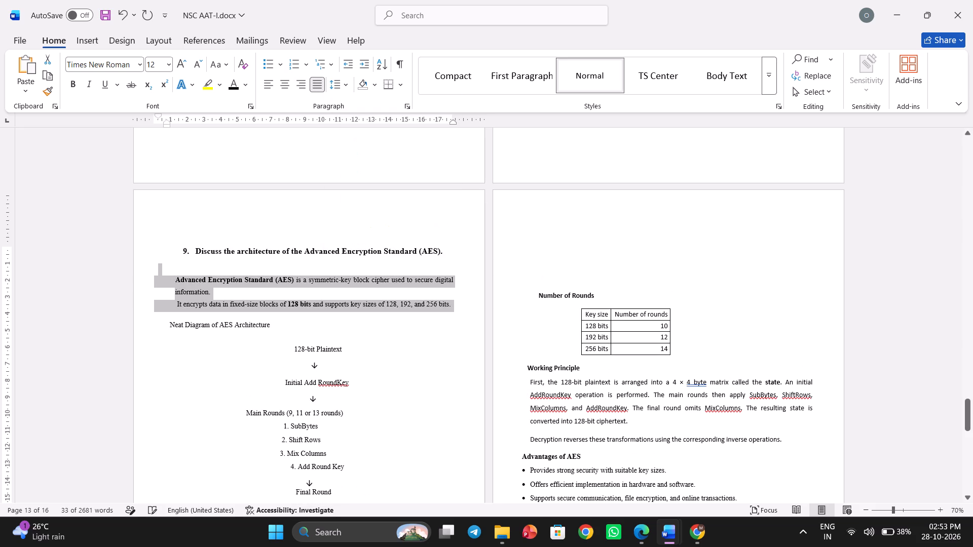
Delete one blank line between the AES diagram's 128-bit Ciphertext label and the Main Components of AES heading.
scroll(306, 347, "down", 2)
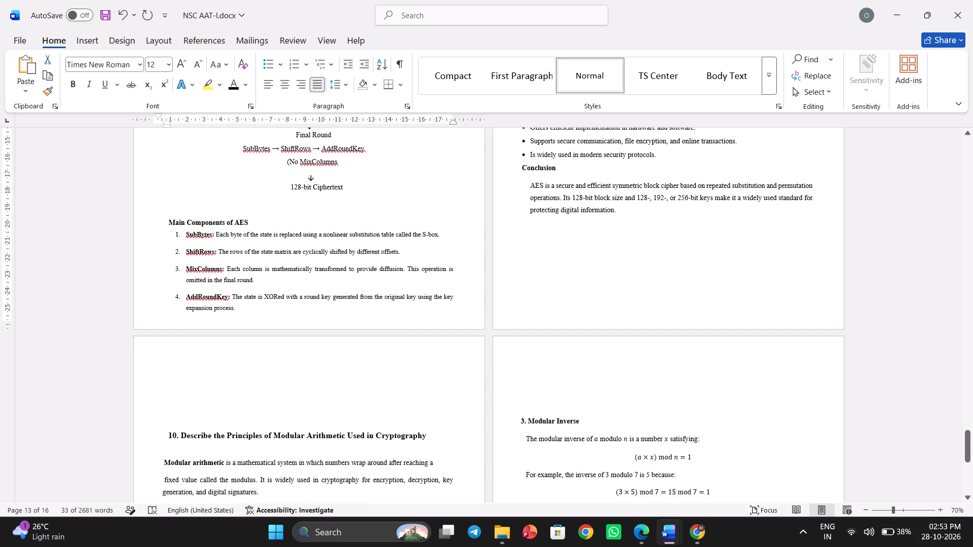
scroll(306, 347, "down", 1)
left_click(184, 202)
key("BackSpace")
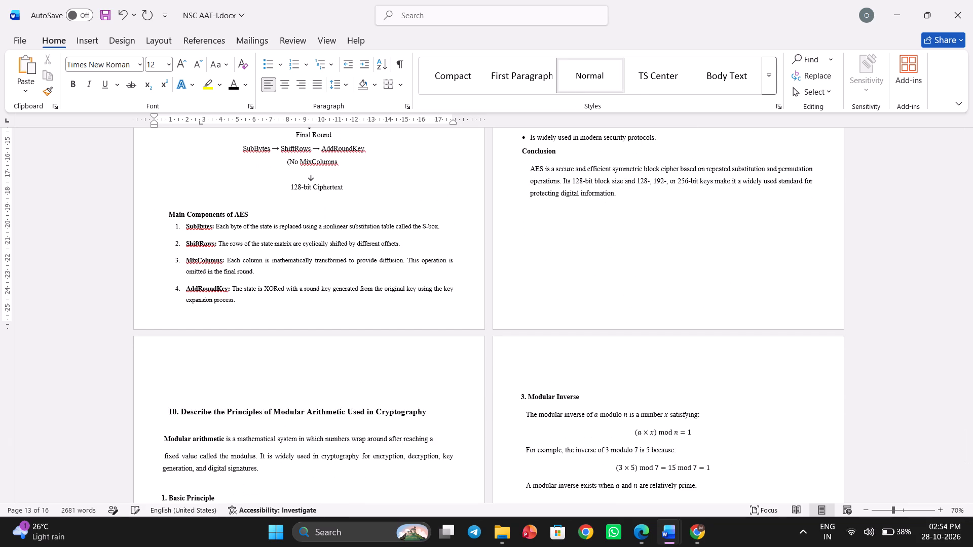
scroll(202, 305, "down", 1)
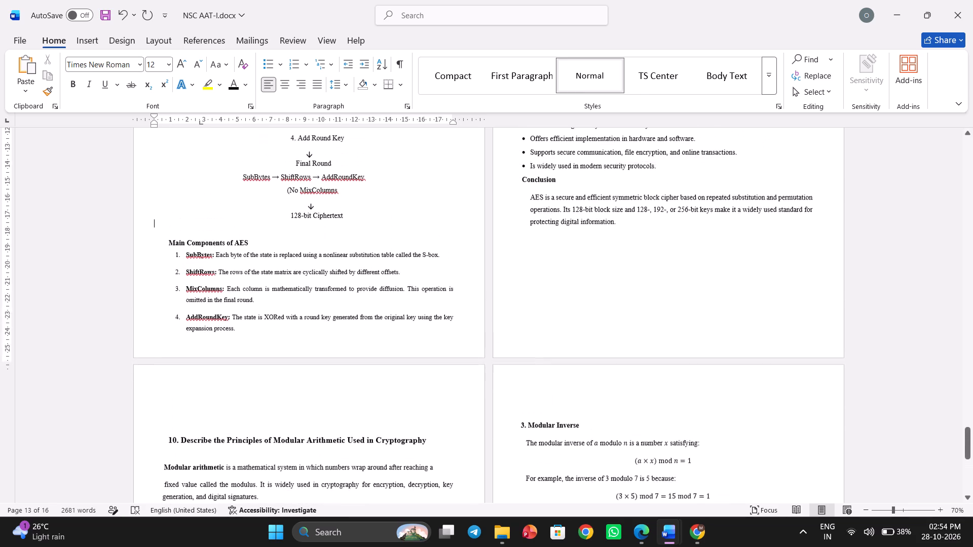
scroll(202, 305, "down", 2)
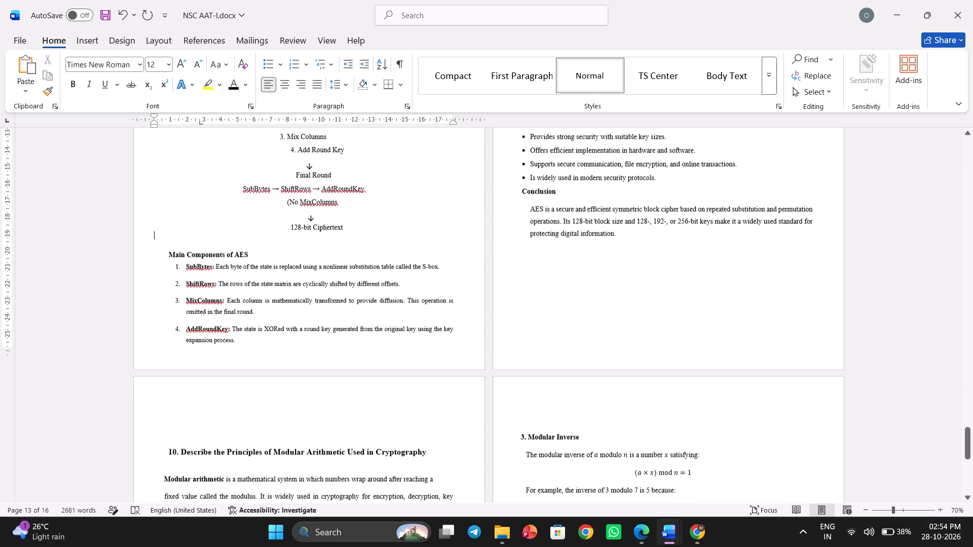
Save the formatted NSC AAT-I document after checking the question 10 pages at its end.
scroll(202, 305, "down", 1)
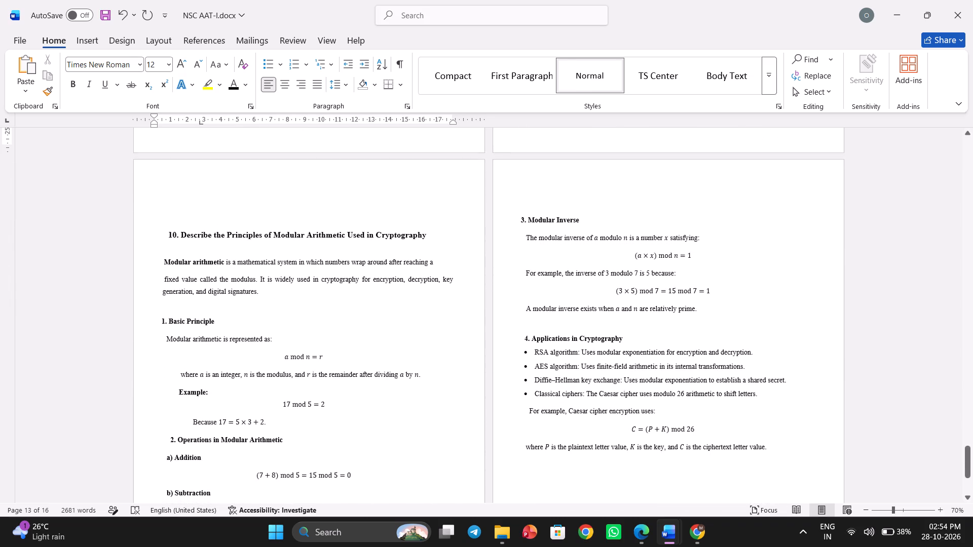
scroll(202, 305, "down", 1)
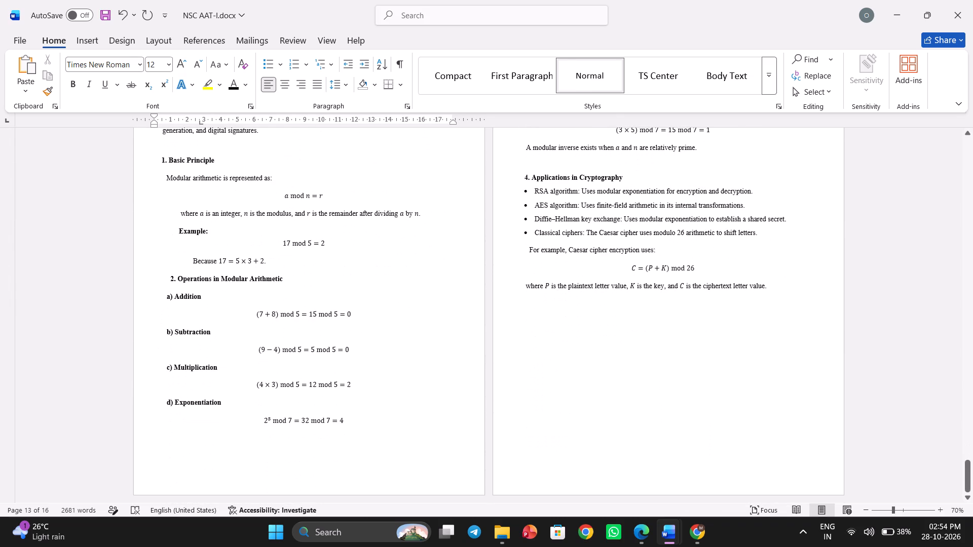
scroll(202, 305, "down", 1)
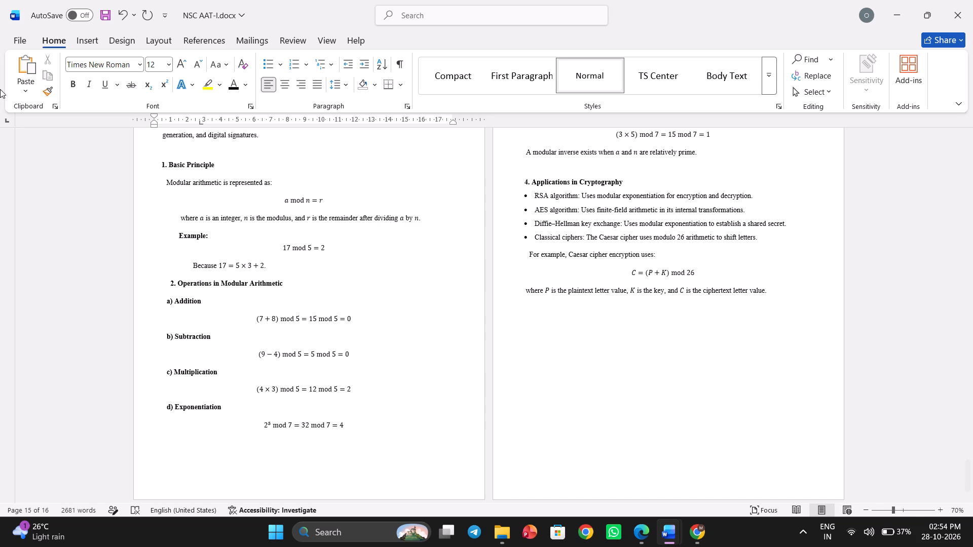
left_click(18, 45)
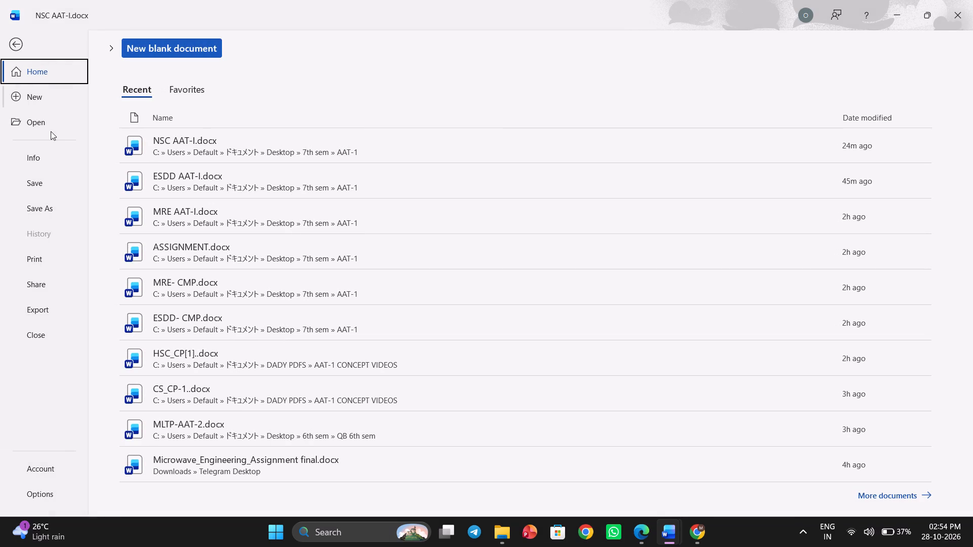
left_click(33, 184)
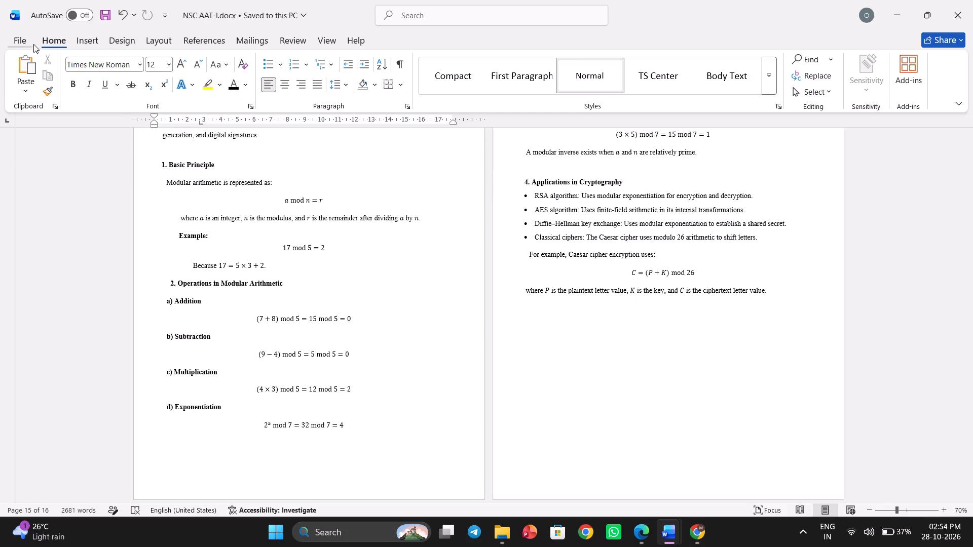
Save a PDF copy of the document as NSC AAT-I.pdf in the LAB folder under 7th sem.
left_click(18, 41)
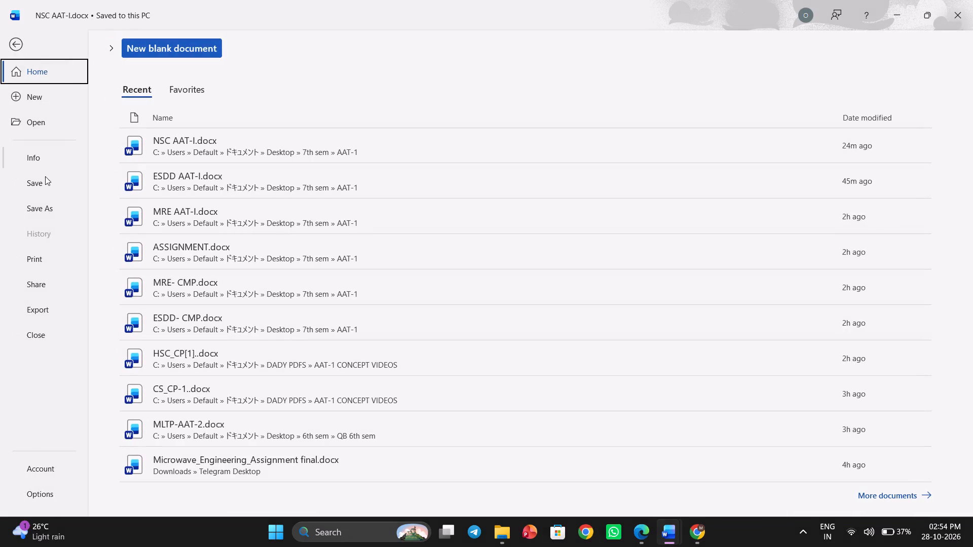
left_click(45, 210)
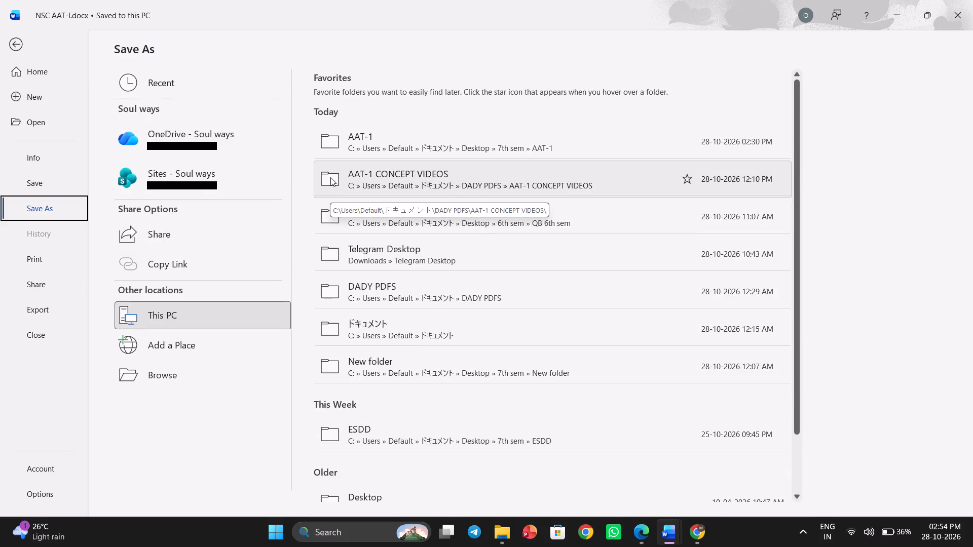
left_click(348, 149)
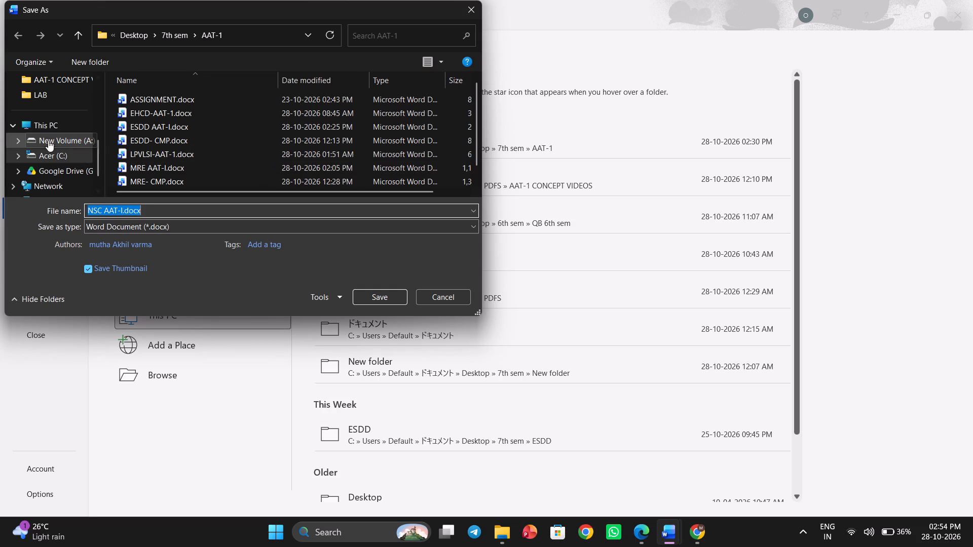
left_click(53, 91)
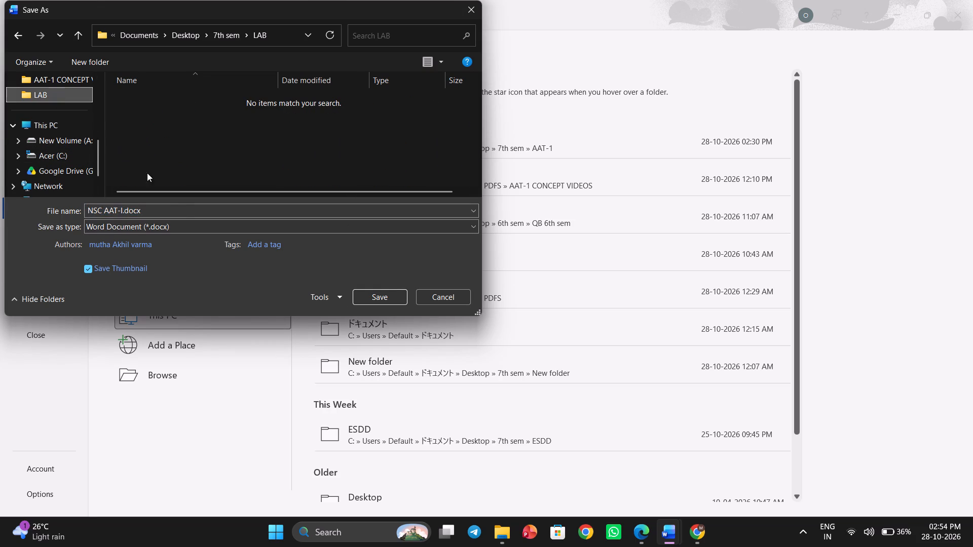
left_click(187, 225)
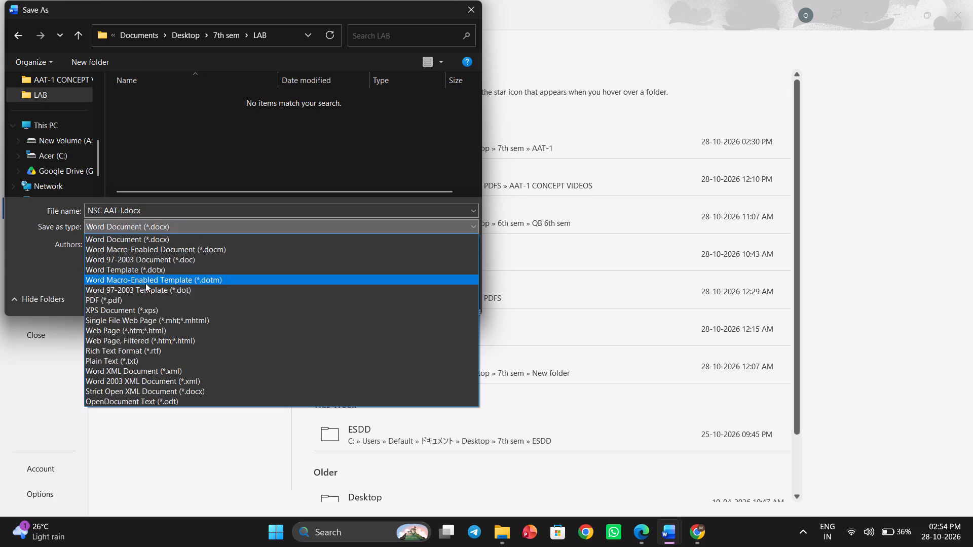
left_click(132, 298)
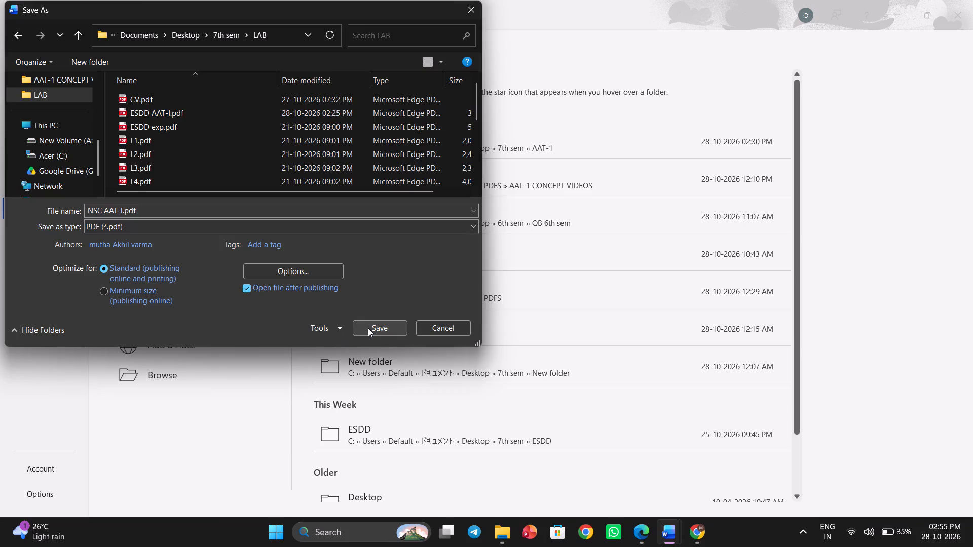
left_click(368, 328)
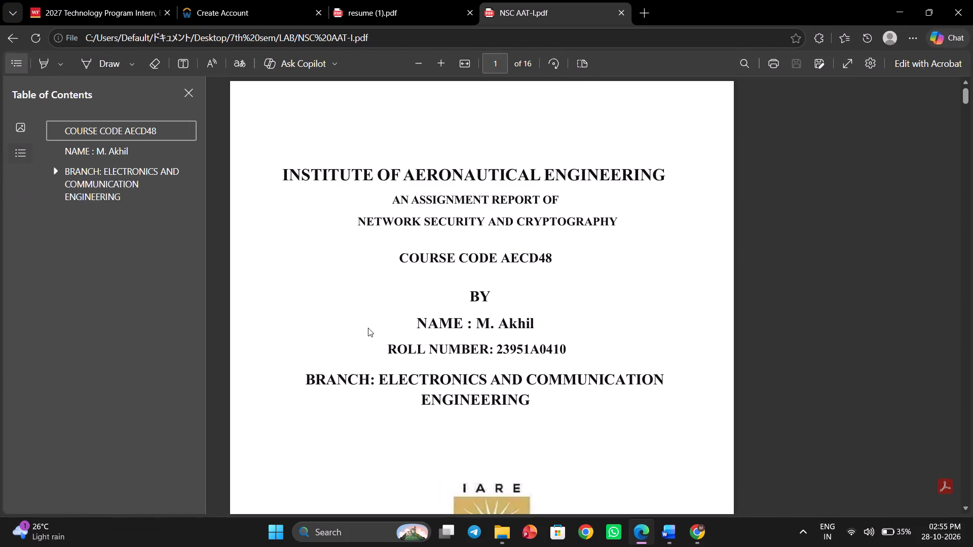
Review the exported PDF from the cover page through the question 5 symmetric cipher diagram, checking layout, fonts and page breaks.
scroll(435, 350, "down", 2)
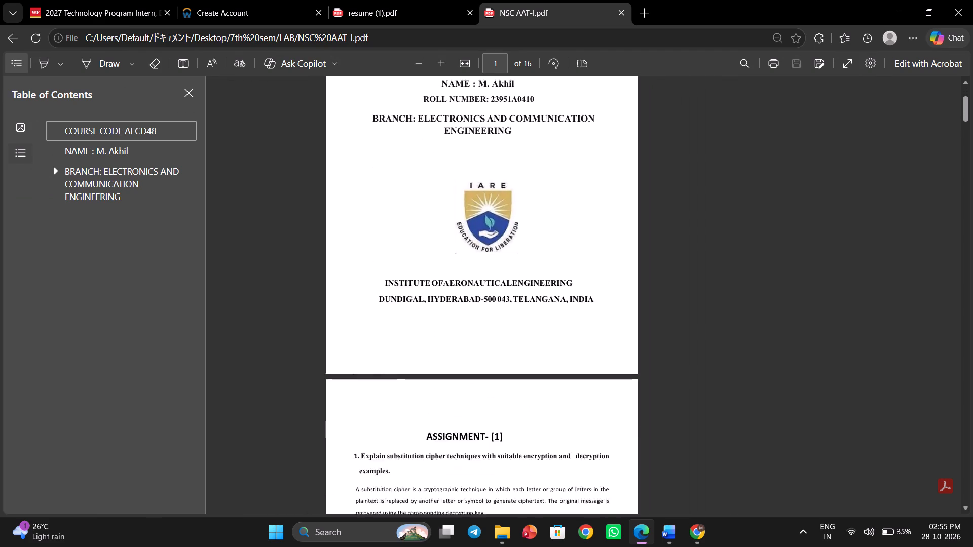
scroll(435, 350, "down", 3)
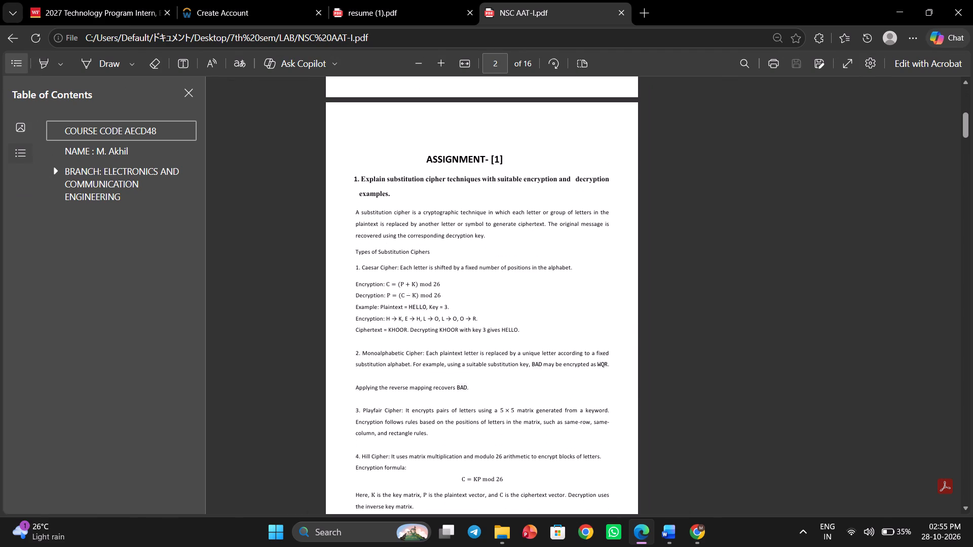
scroll(435, 350, "down", 3)
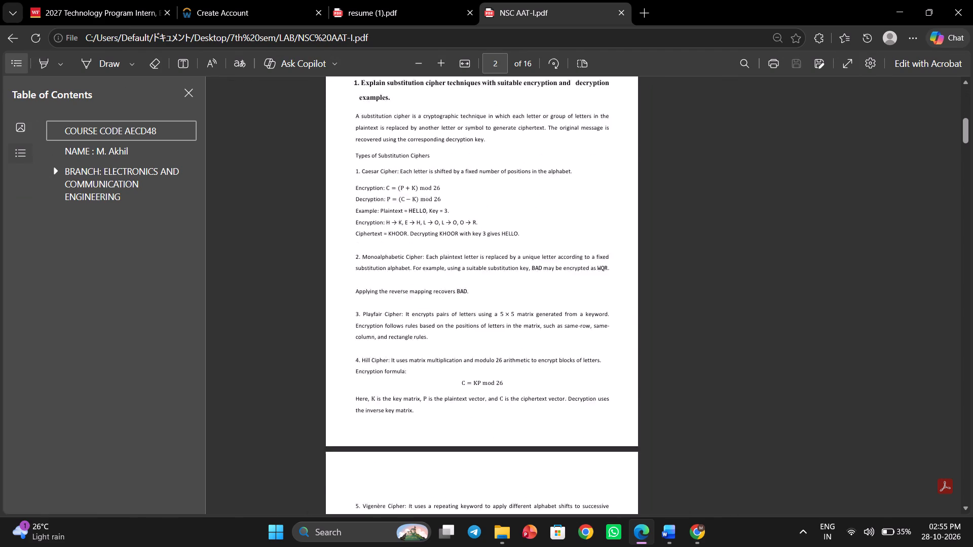
scroll(434, 363, "down", 4)
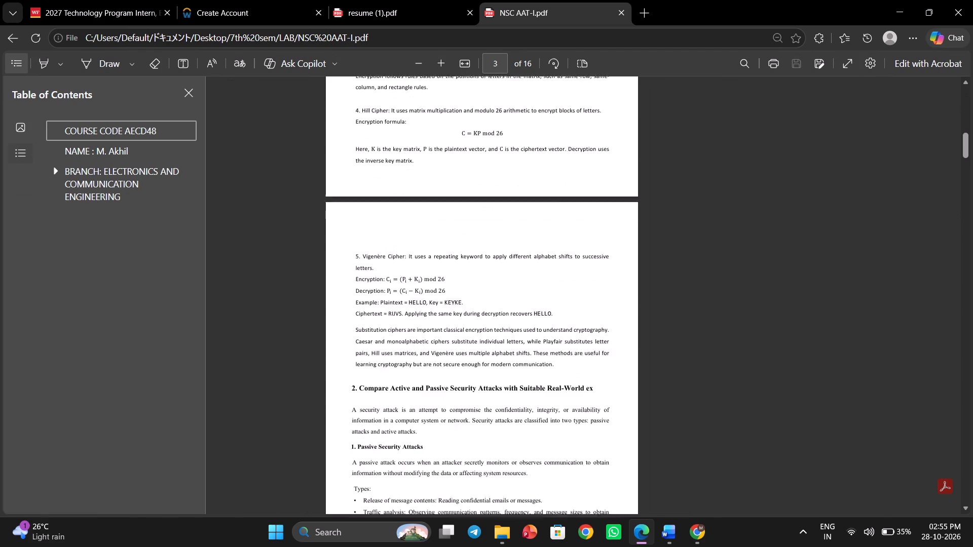
scroll(434, 363, "down", 3)
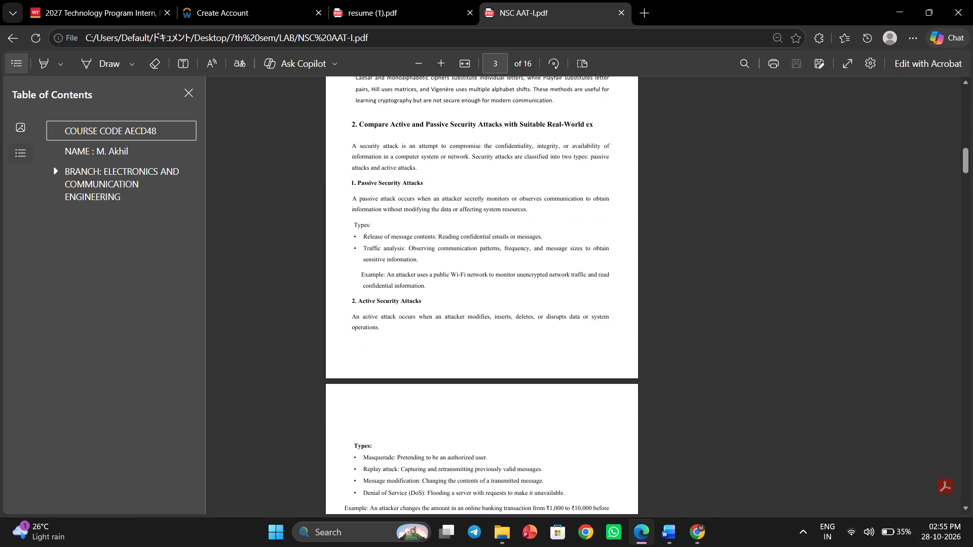
scroll(434, 363, "down", 2)
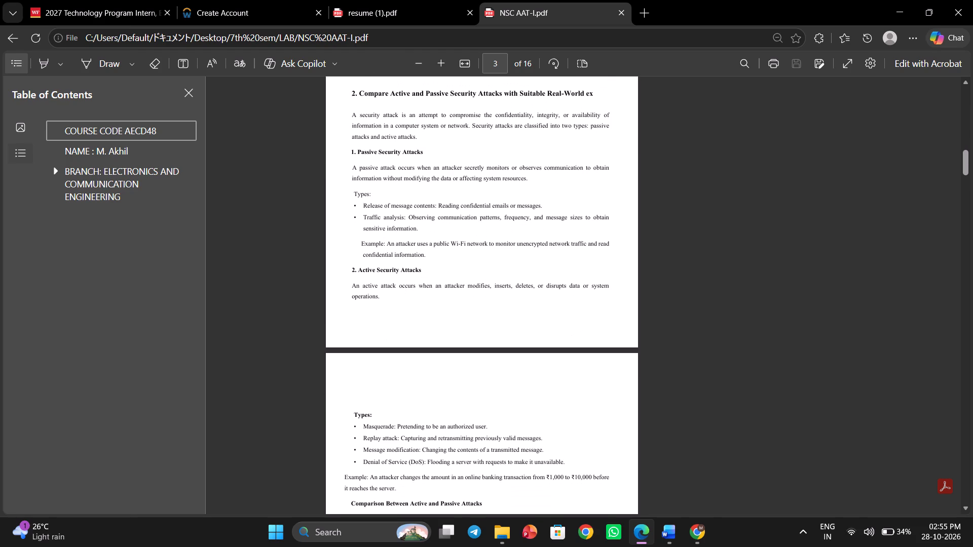
scroll(434, 363, "down", 3)
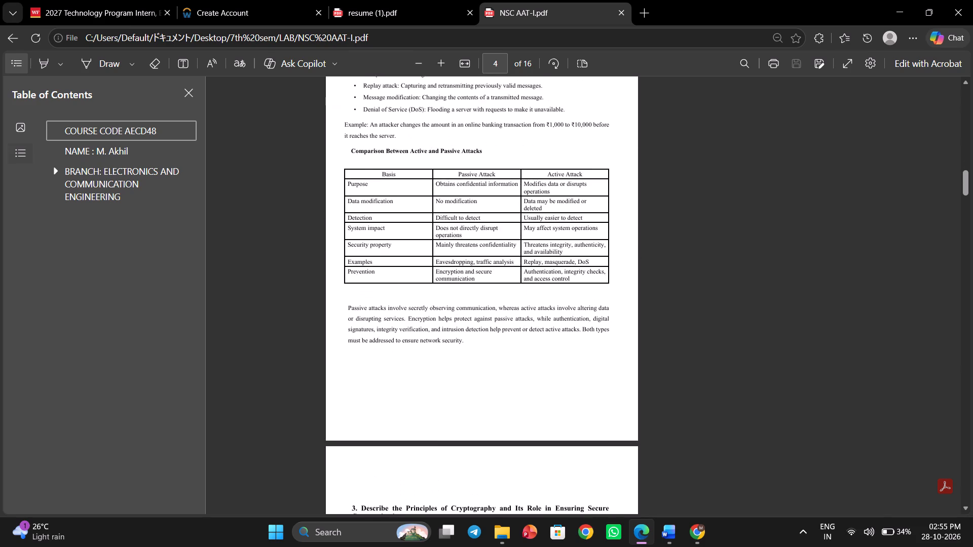
scroll(434, 363, "down", 3)
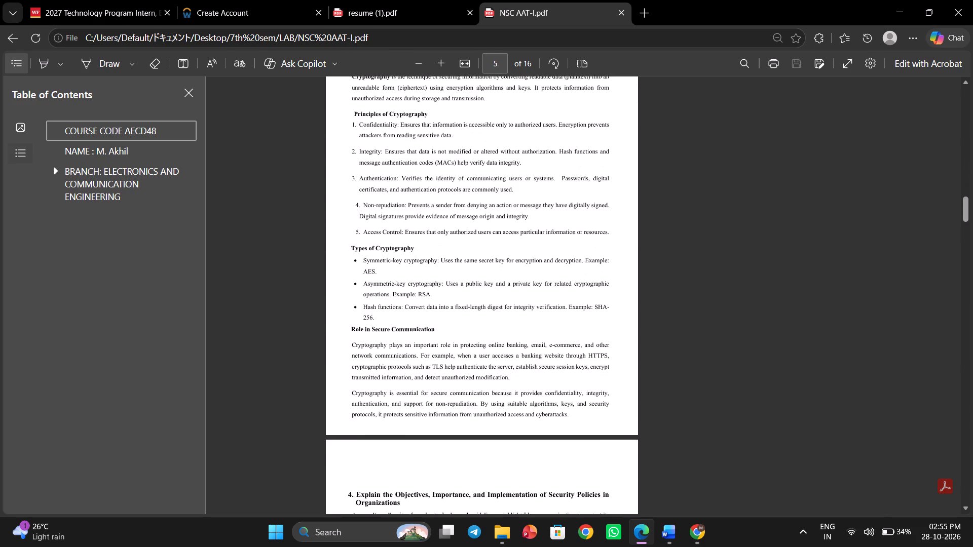
scroll(434, 363, "down", 2)
scroll(434, 363, "up", 1)
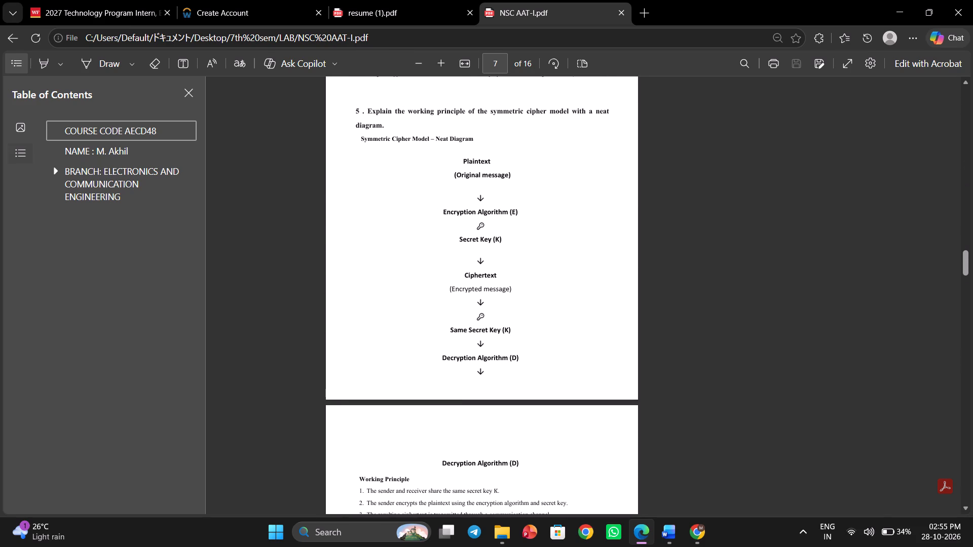
scroll(434, 363, "down", 1)
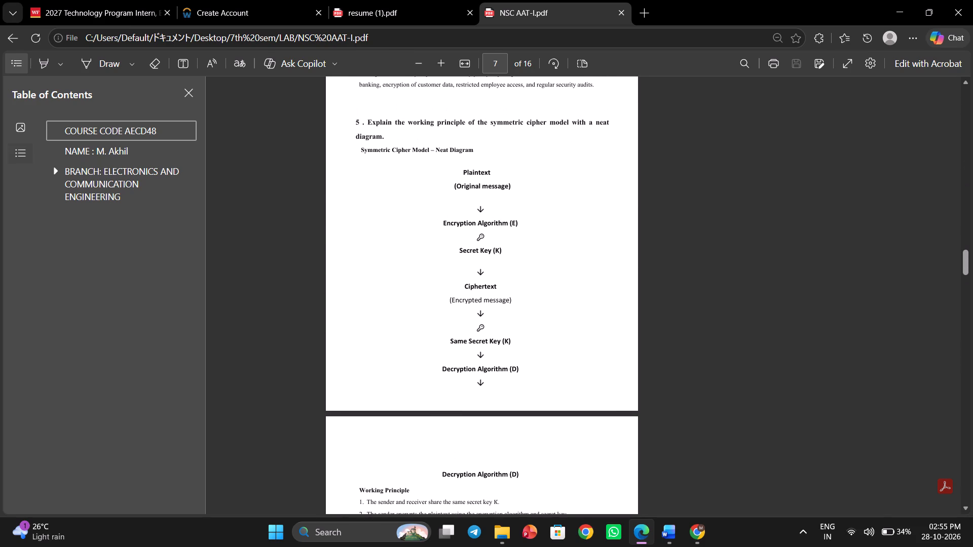
scroll(434, 363, "down", 4)
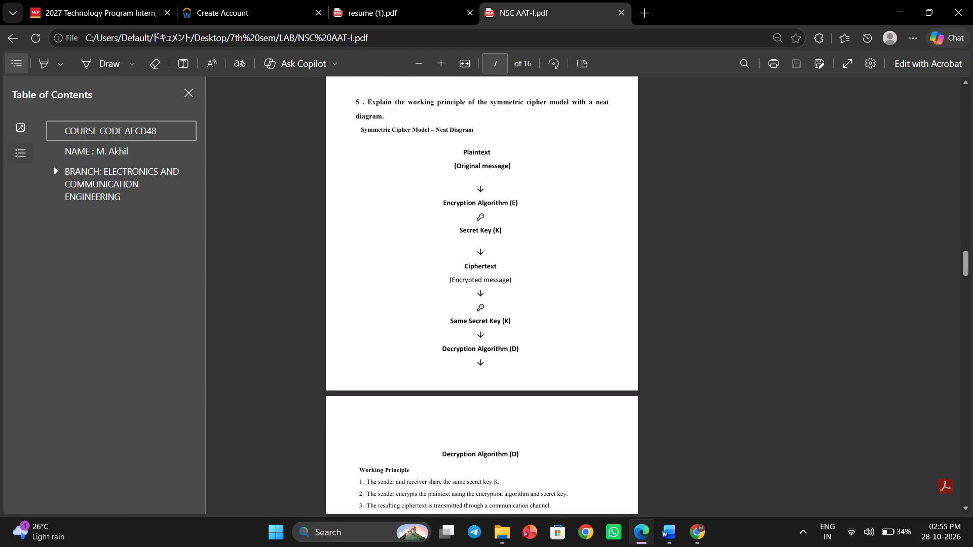
Review the exported PDF from the question 5 Decryption Algorithm page break through the CTR mode advantages, checking diagrams, formulas and spacing.
scroll(434, 363, "down", 3)
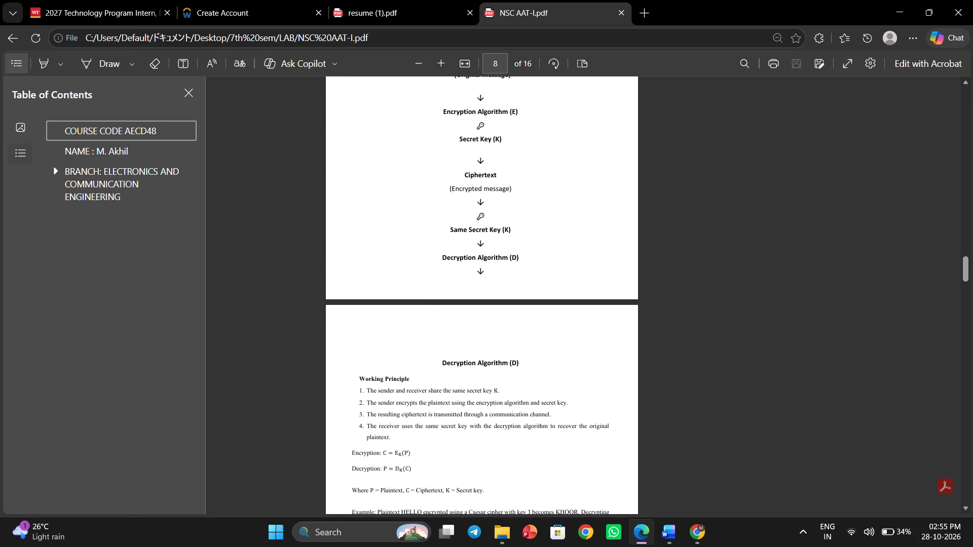
scroll(434, 363, "down", 3)
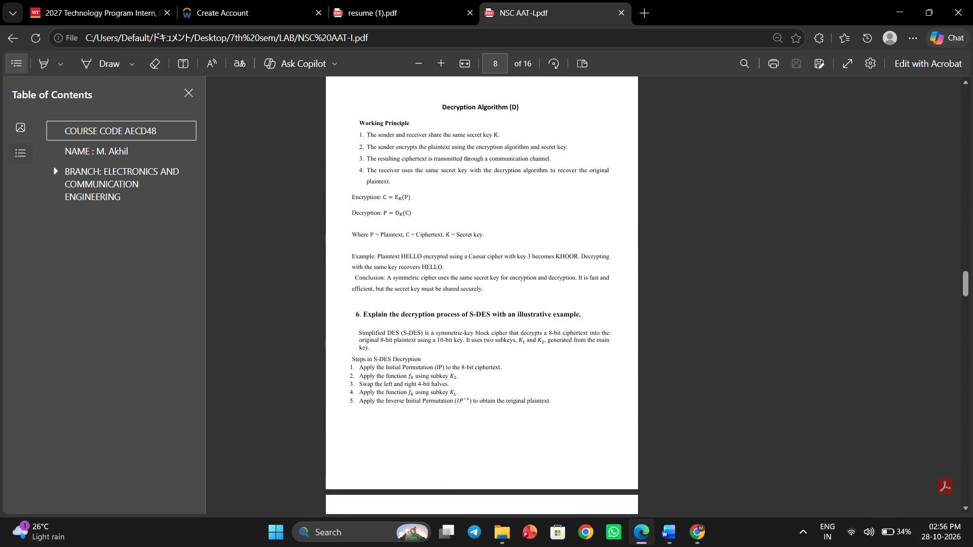
scroll(434, 363, "down", 3)
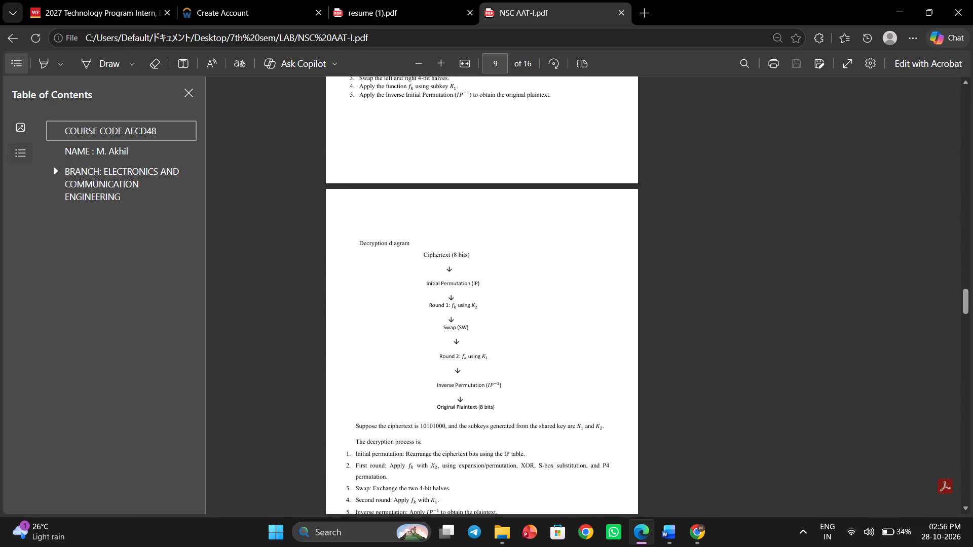
scroll(434, 363, "down", 3)
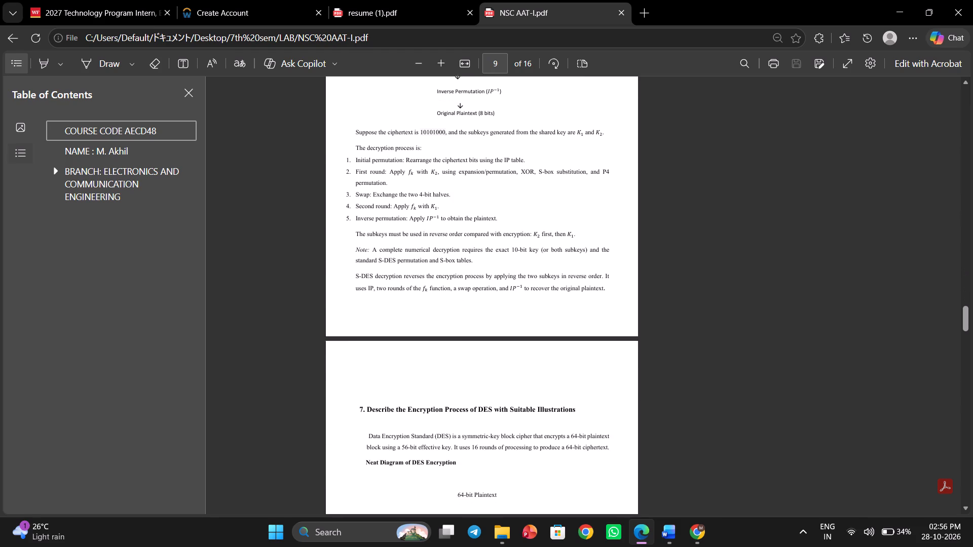
scroll(434, 363, "down", 3)
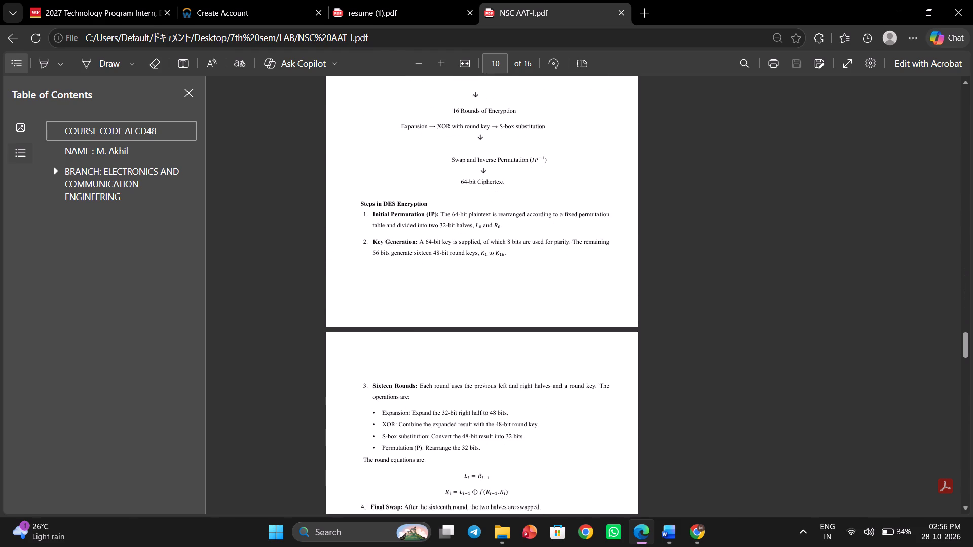
scroll(434, 363, "down", 4)
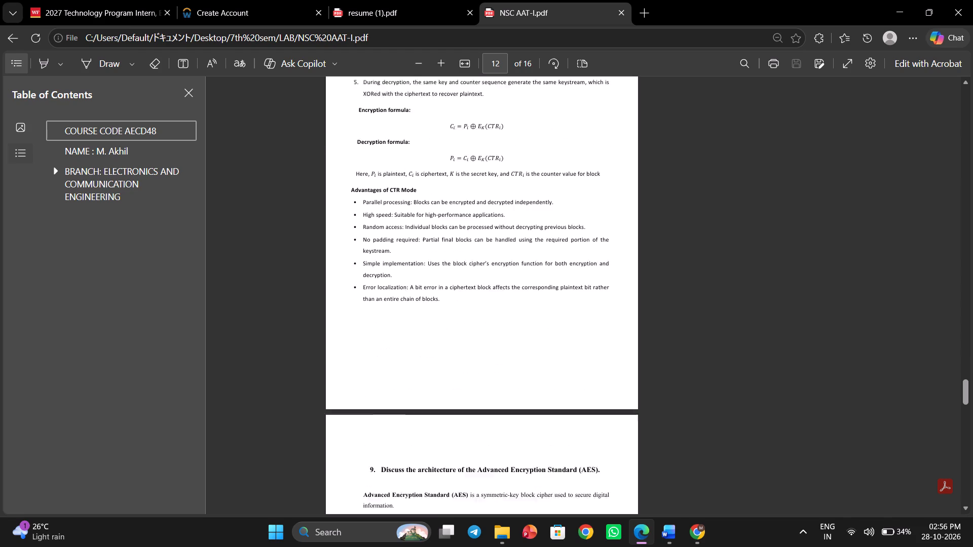
Review the remaining PDF pages from the question 9 AES architecture through the modular arithmetic applications on page 16, checking layout.
scroll(434, 363, "down", 3)
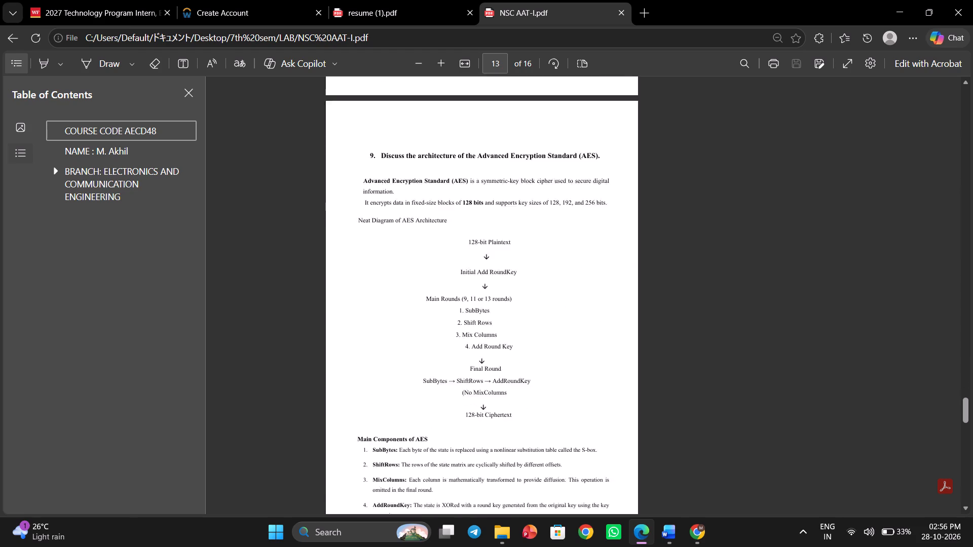
scroll(434, 363, "down", 2)
left_click_drag(429, 382, 383, 315)
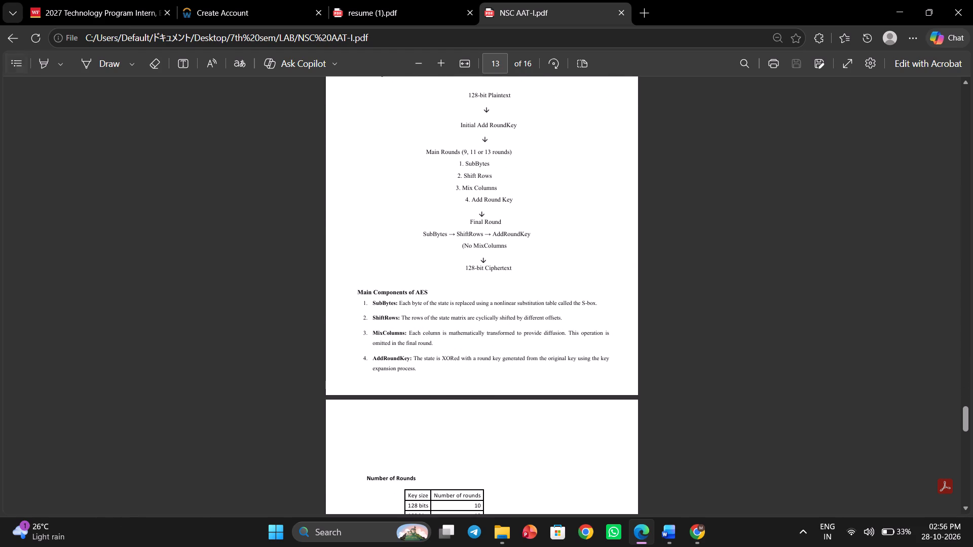
left_click_drag(383, 315, 376, 296)
scroll(376, 296, "down", 4)
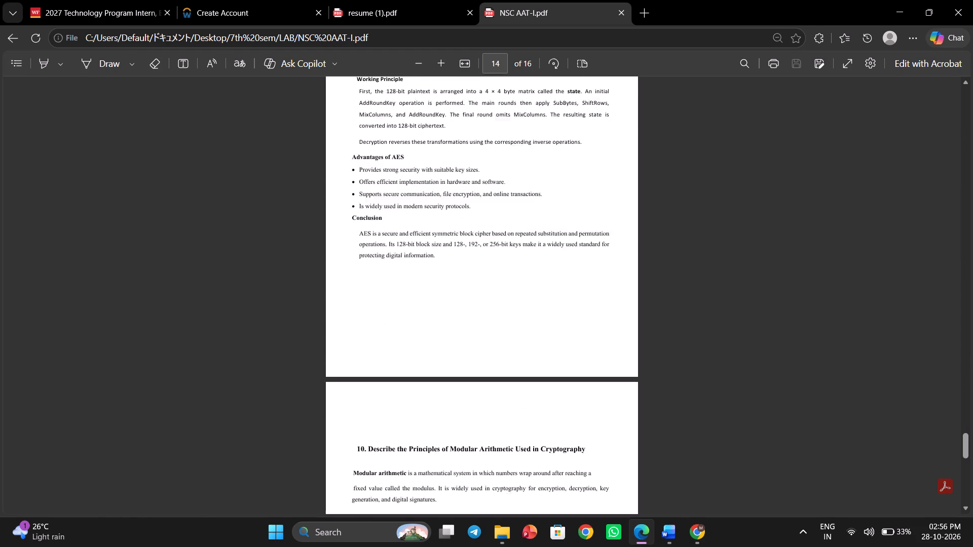
scroll(376, 296, "down", 3)
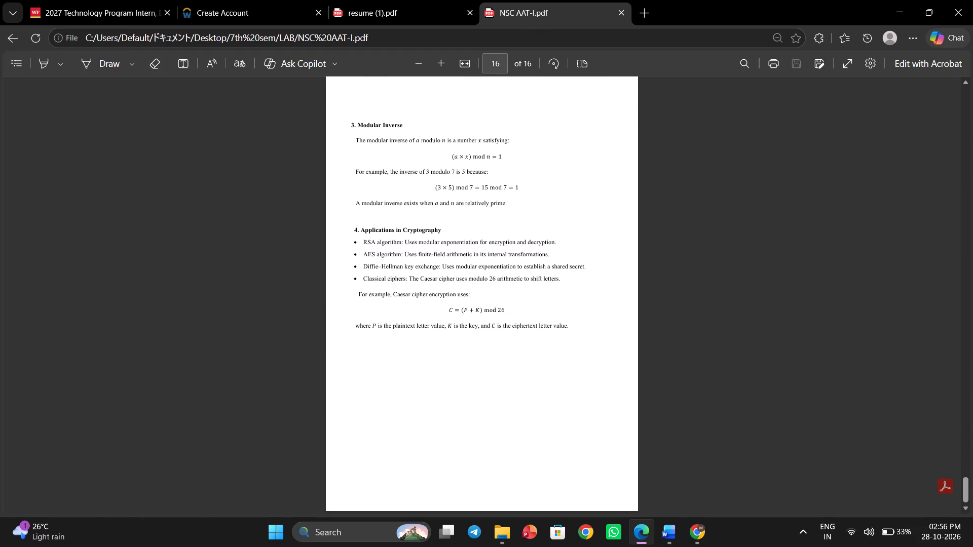
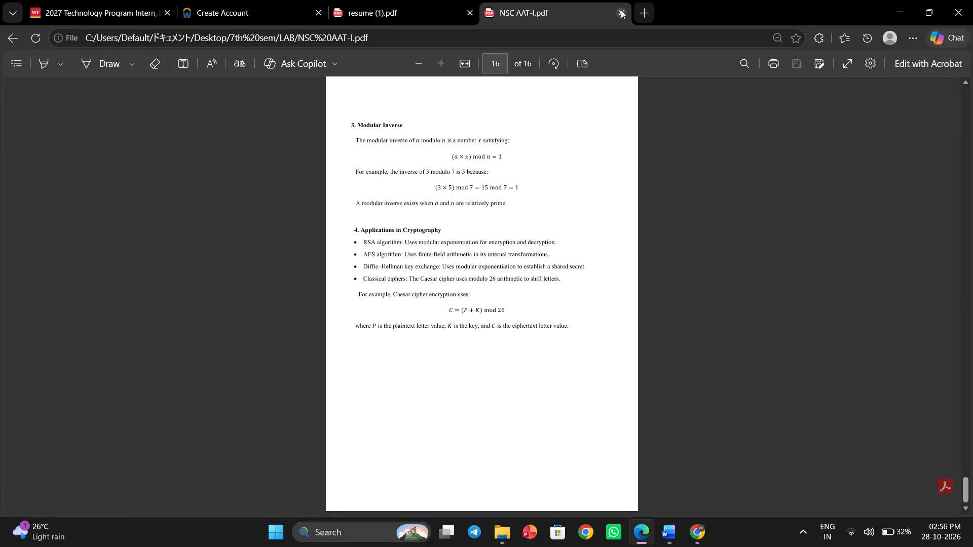
Close the exported NSC AAT-I.pdf after reaching its last page.
left_click(616, 11)
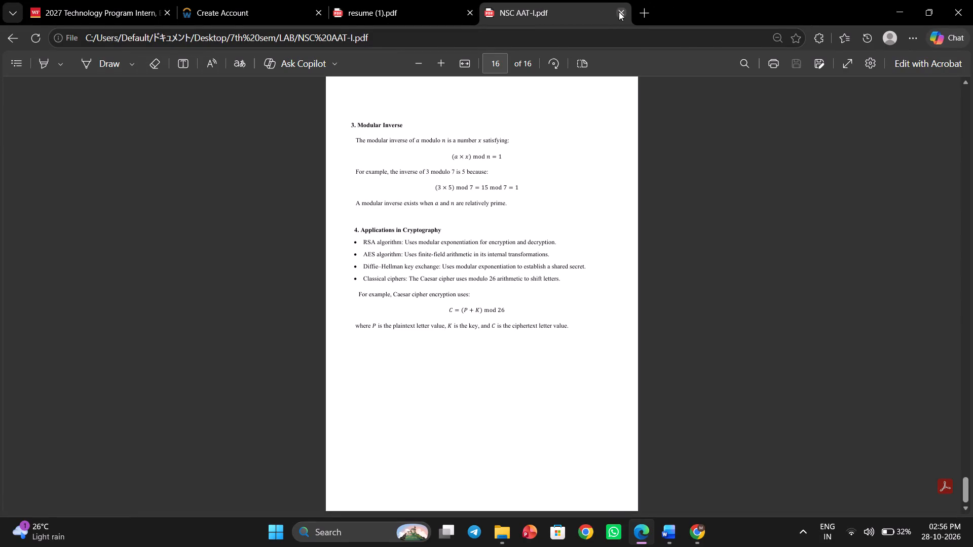
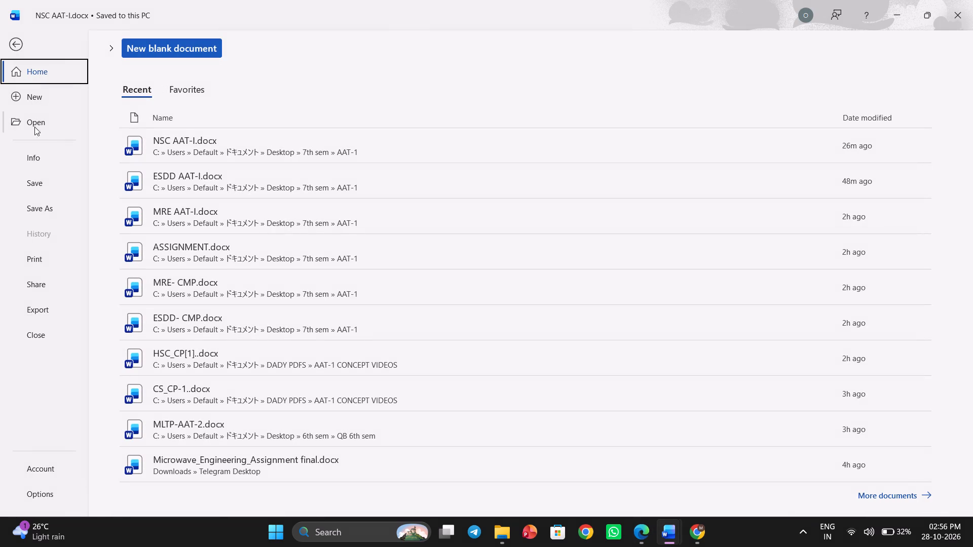
Save the NSC AAT-I document again under its existing name and location.
left_click(43, 185)
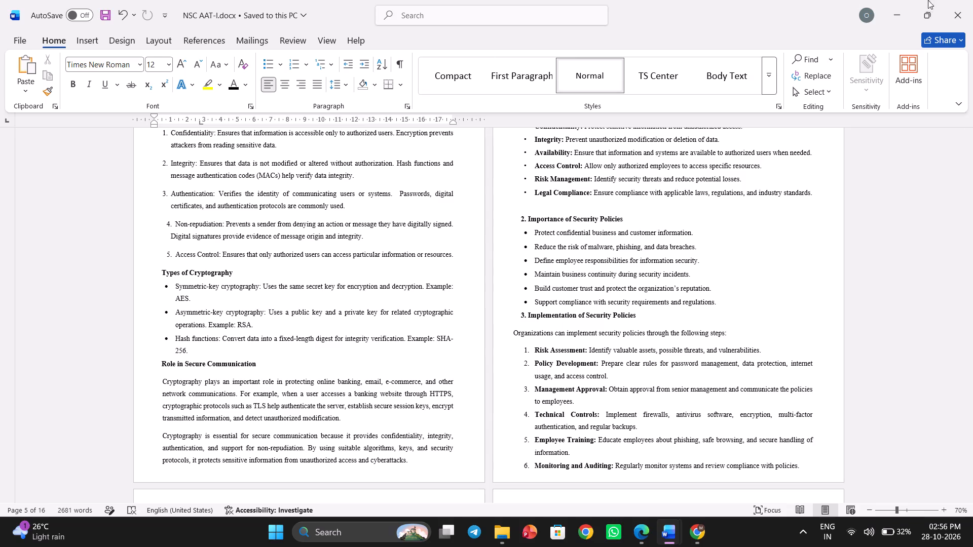
left_click(19, 37)
left_click(35, 205)
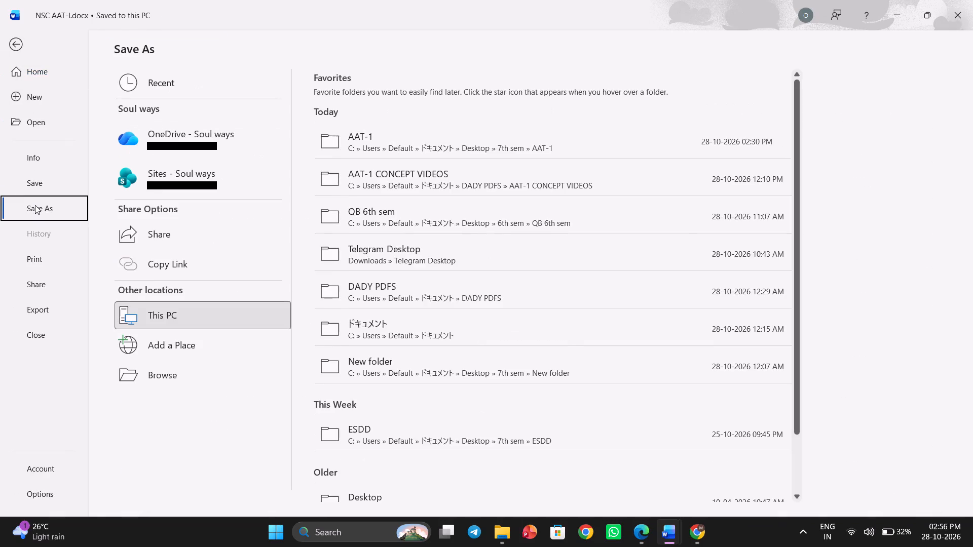
left_click(35, 179)
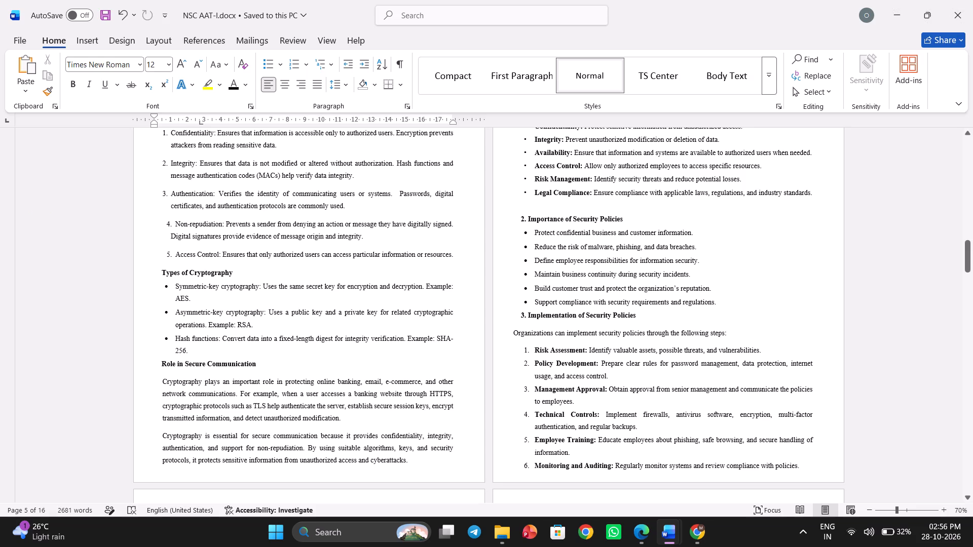
Close the NSC AAT-I Word document after a last look at its cover page and first assignment page.
scroll(461, 269, "up", 8)
scroll(461, 269, "up", 20)
scroll(461, 269, "up", 20)
scroll(461, 269, "up", 20)
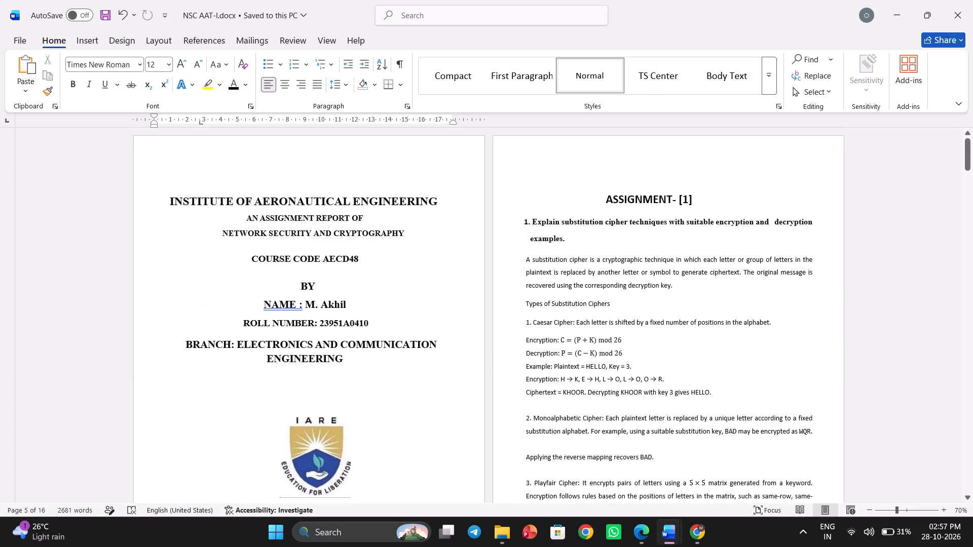
left_click(954, 16)
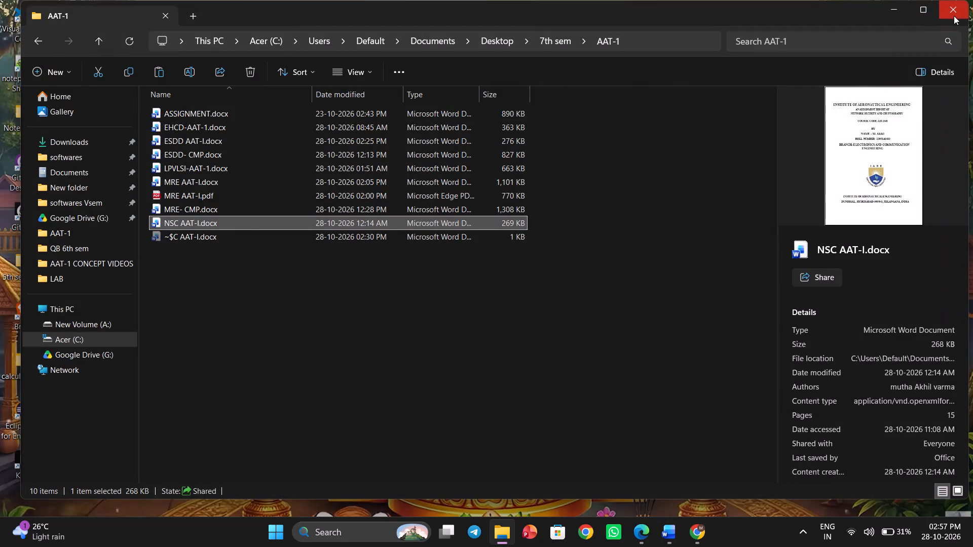